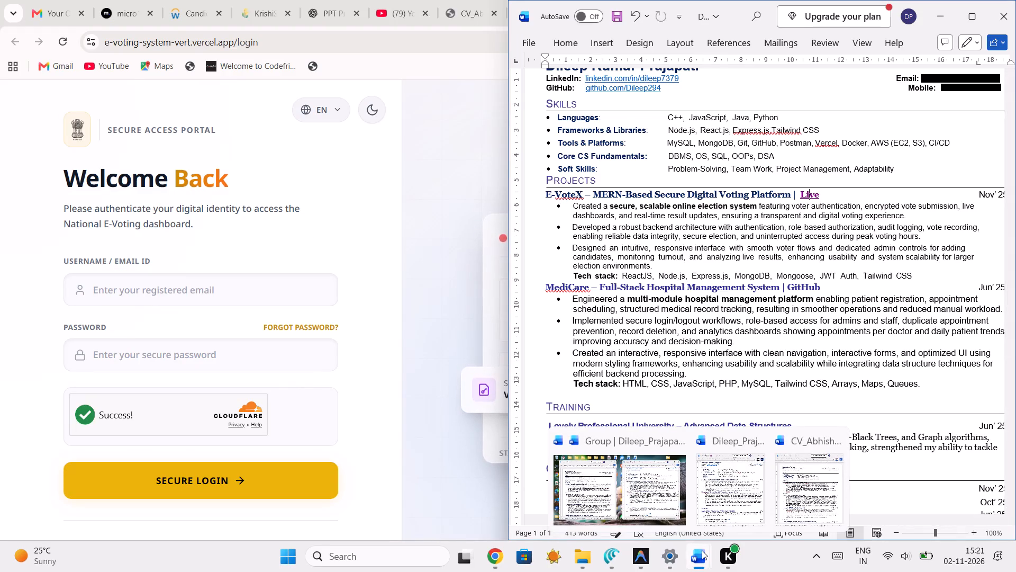
Bring the two resume documents into view side by side.
click(642, 484)
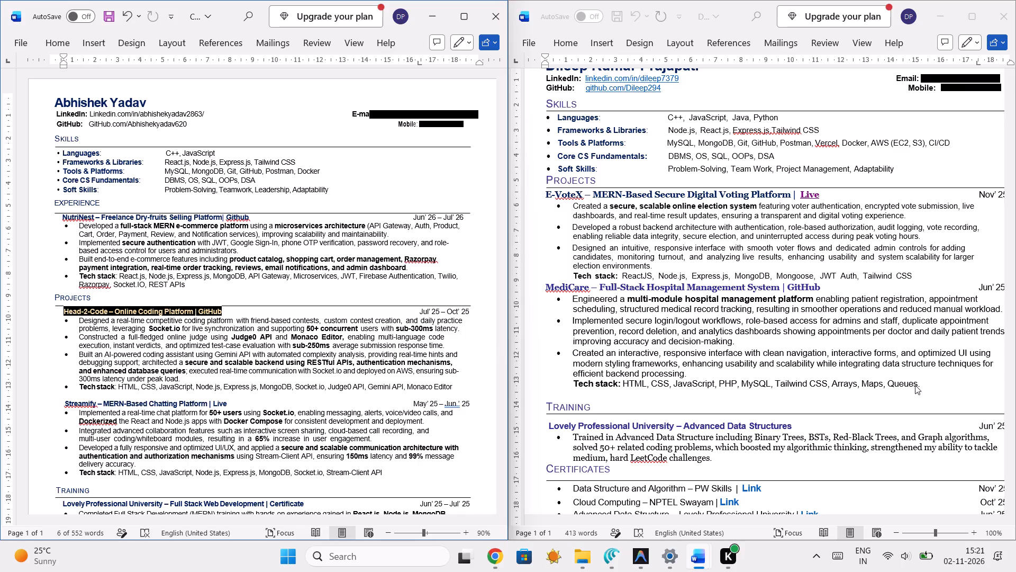
Set the three bullet points under the MediCare project to font size 9.
drag(696, 373, 683, 371)
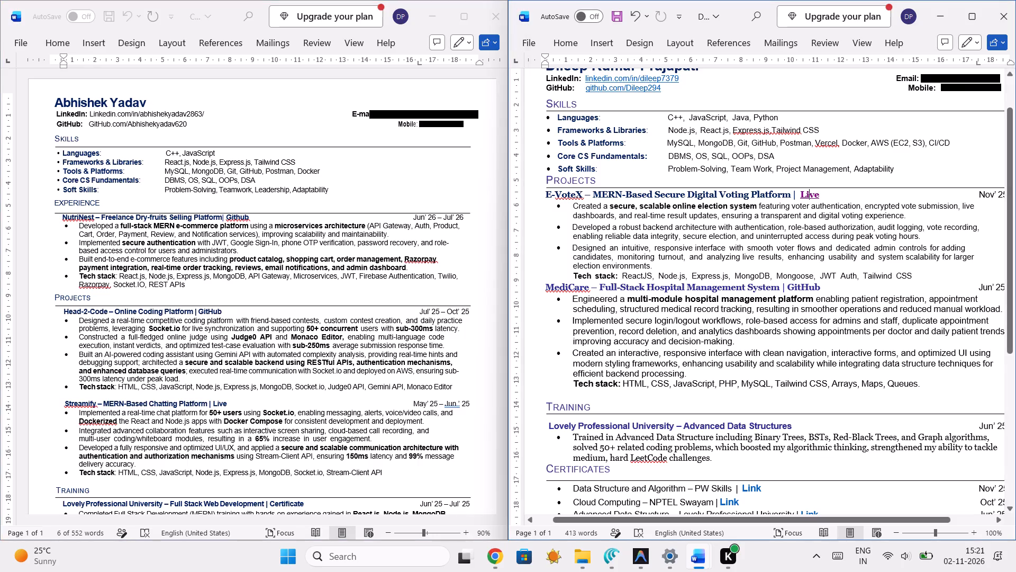
drag(683, 371, 697, 380)
drag(697, 380, 686, 374)
drag(686, 374, 654, 356)
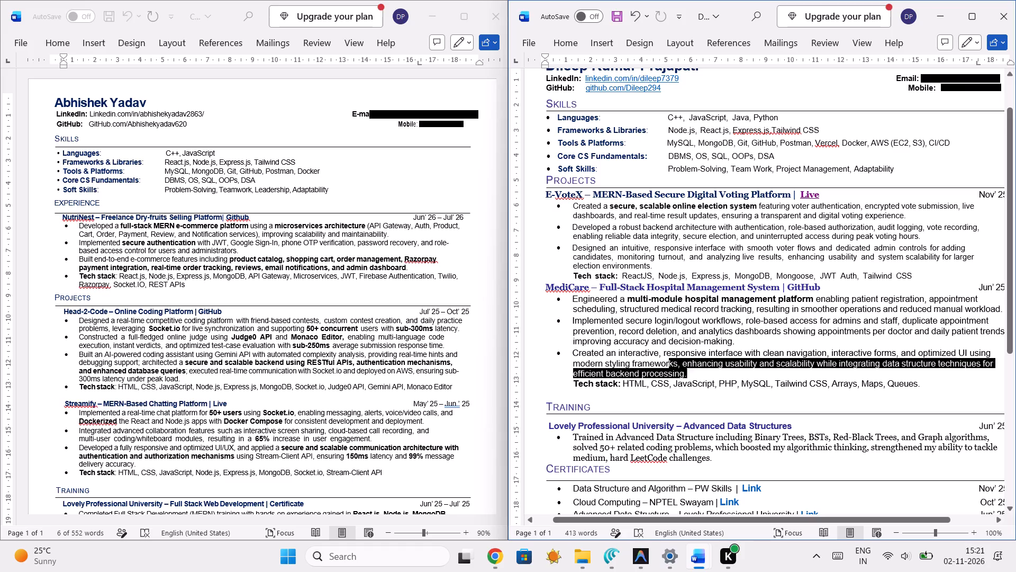
drag(654, 356, 570, 300)
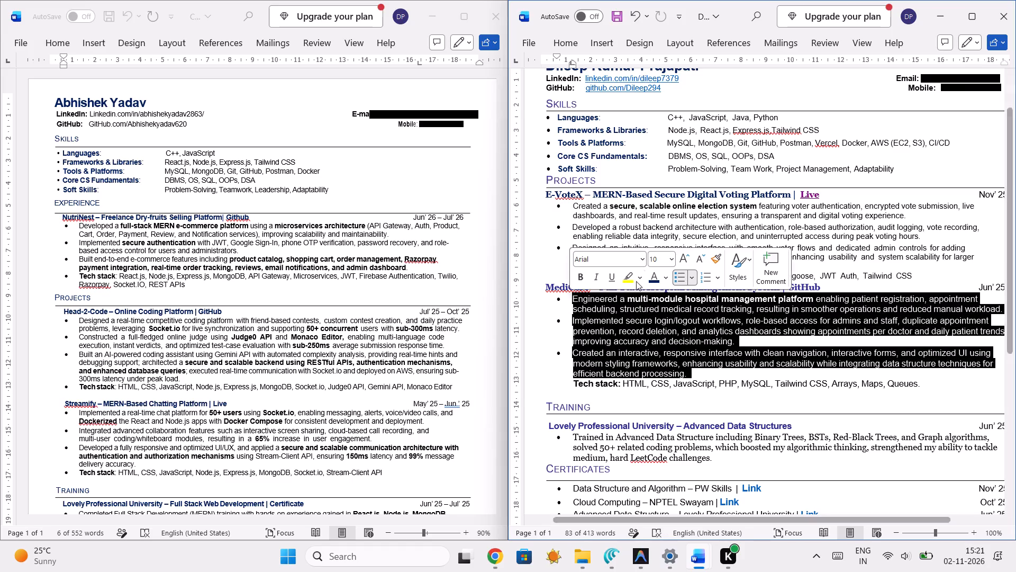
click(672, 251)
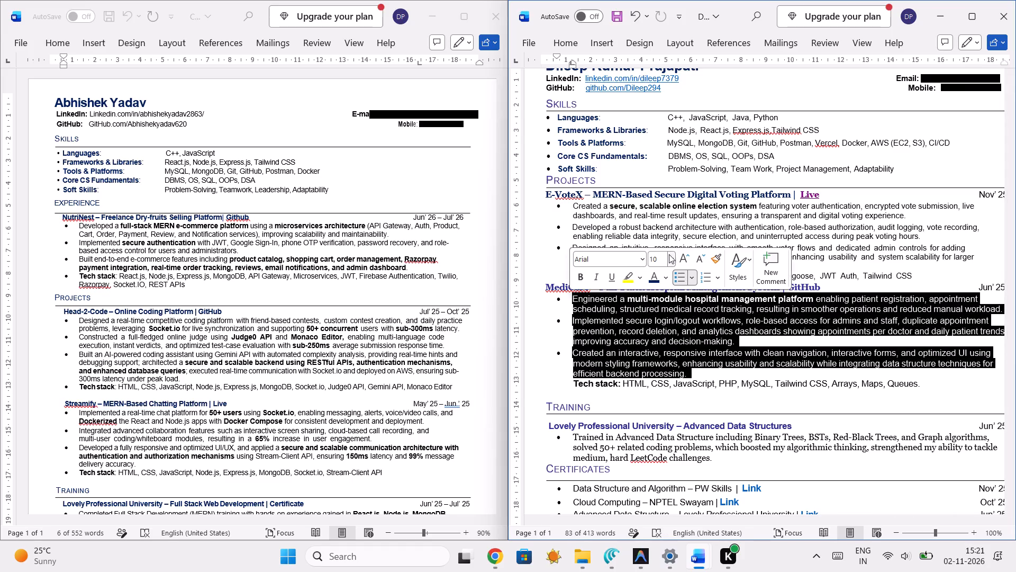
click(668, 254)
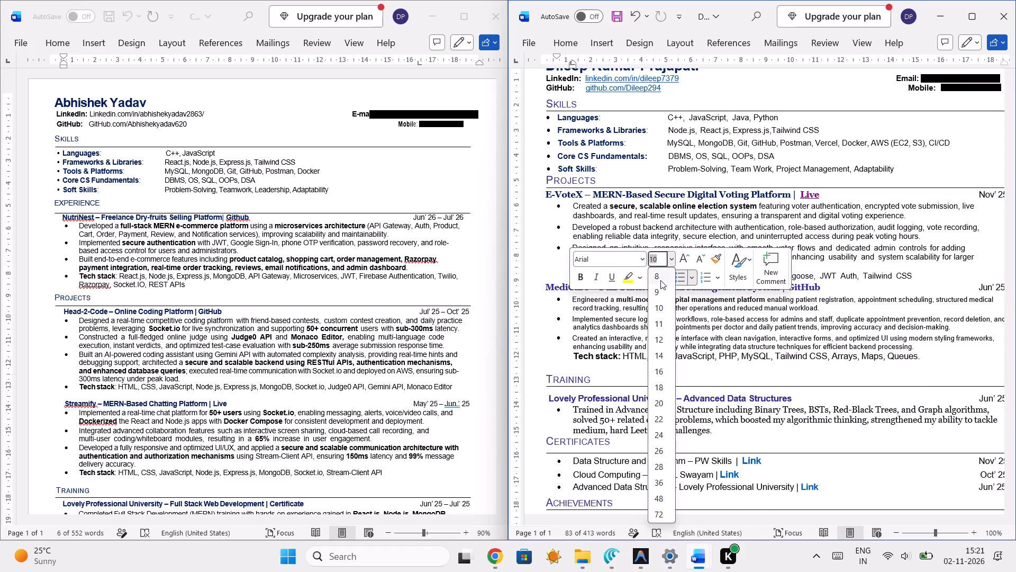
click(657, 290)
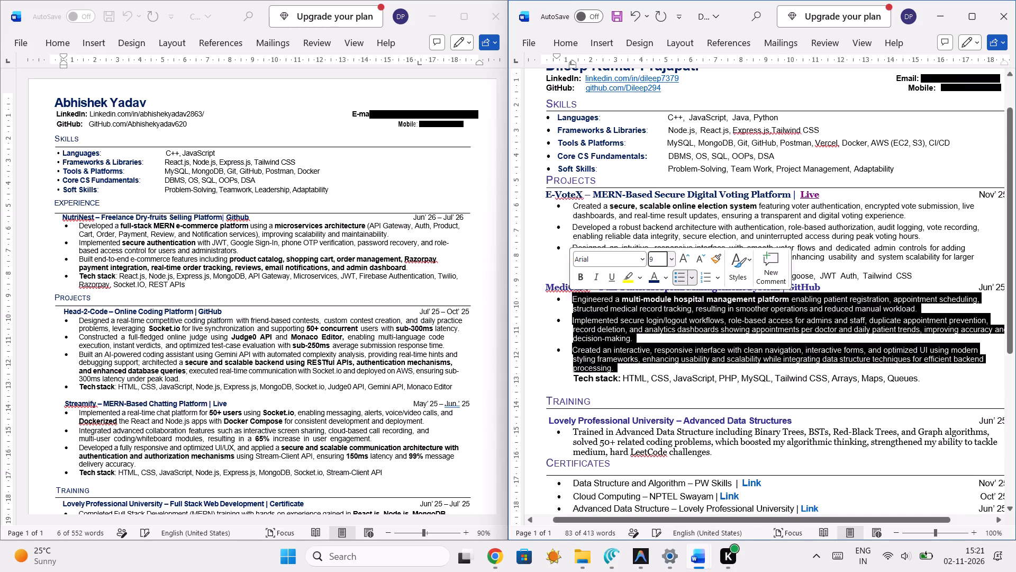
click(687, 336)
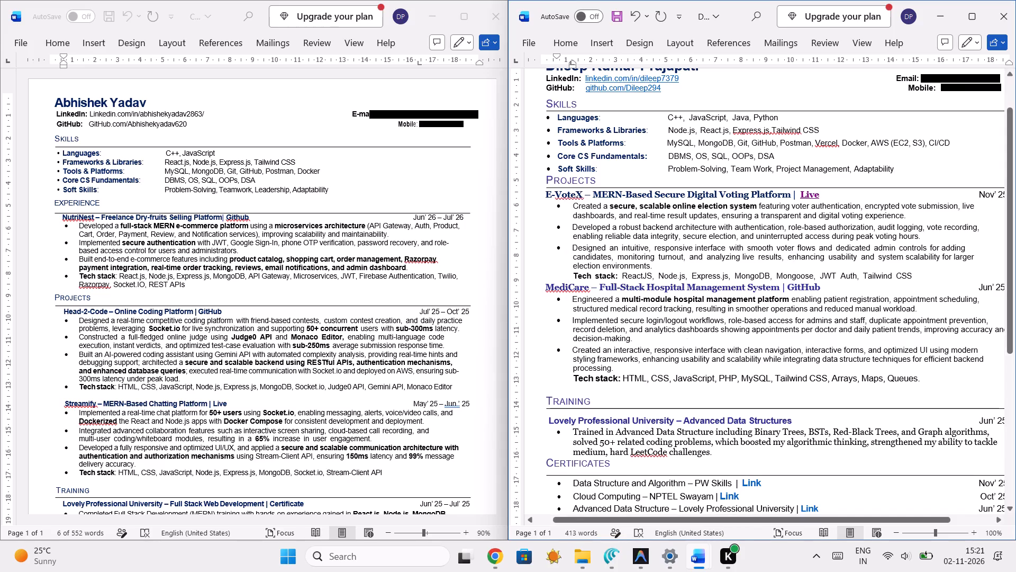
Format the MediCare project title, including its GitHub label, at font size 10 in the recently used dark blue.
drag(824, 286, 773, 290)
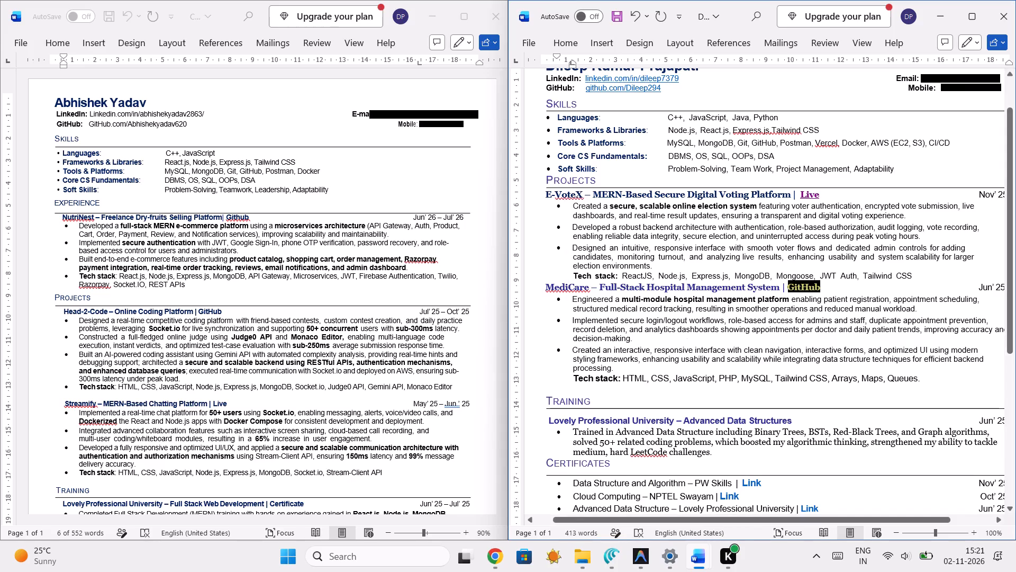
drag(773, 290, 547, 290)
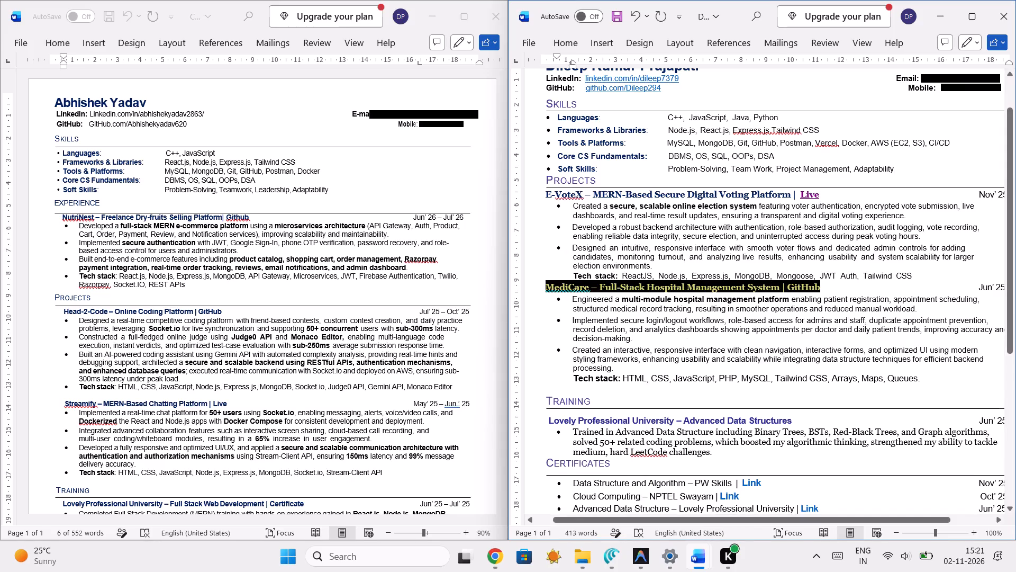
drag(547, 290, 543, 289)
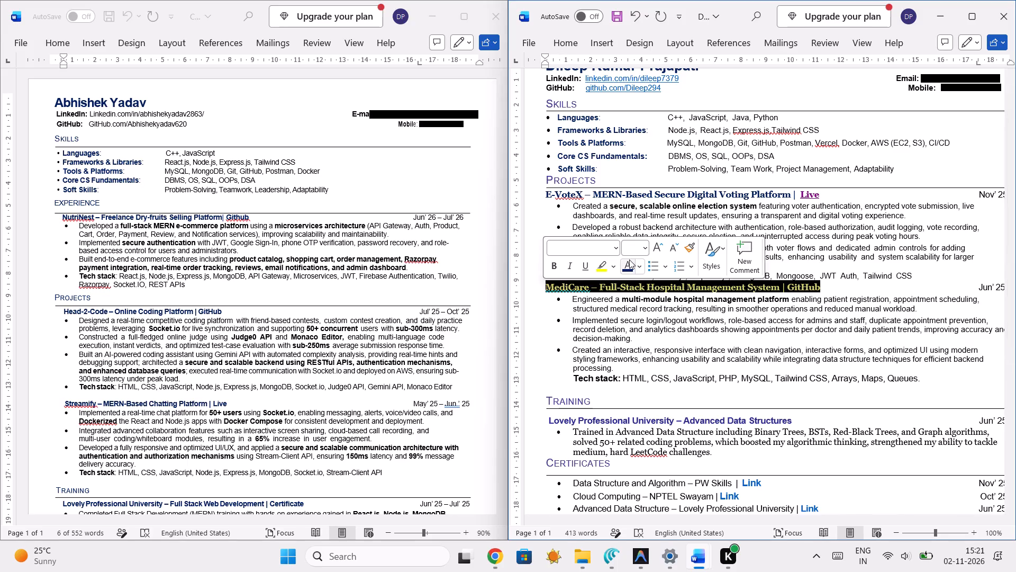
click(646, 245)
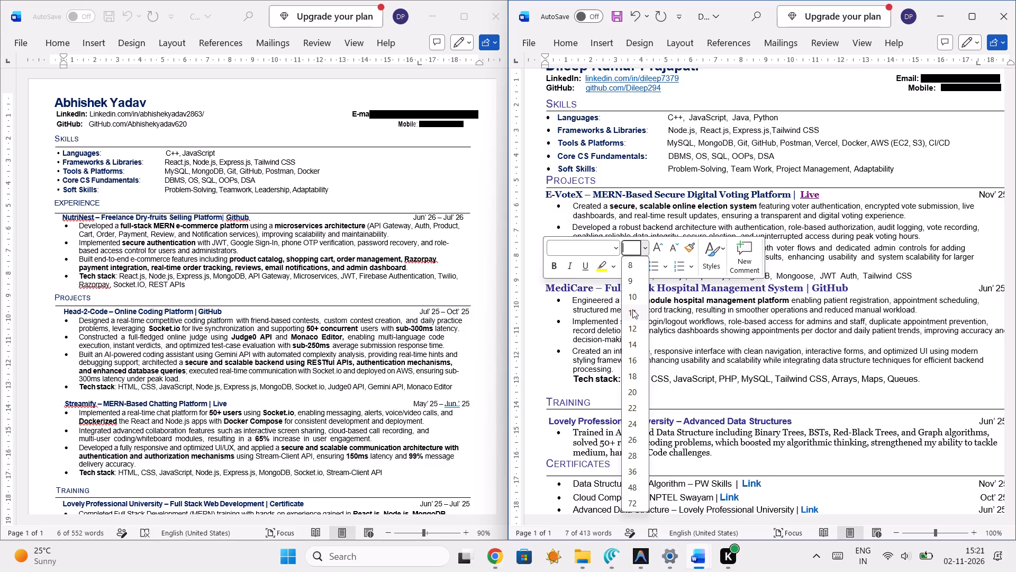
click(632, 297)
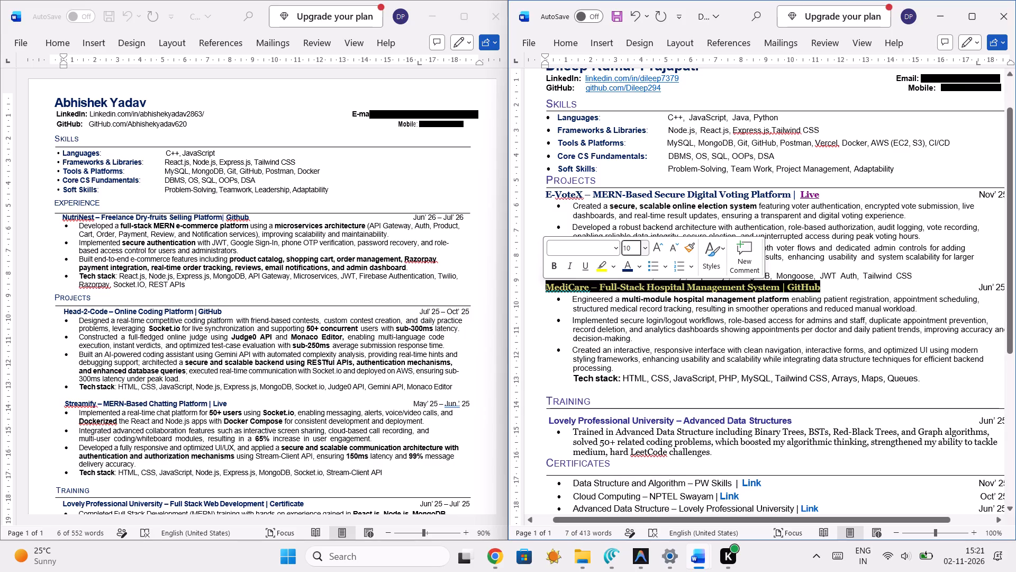
click(640, 270)
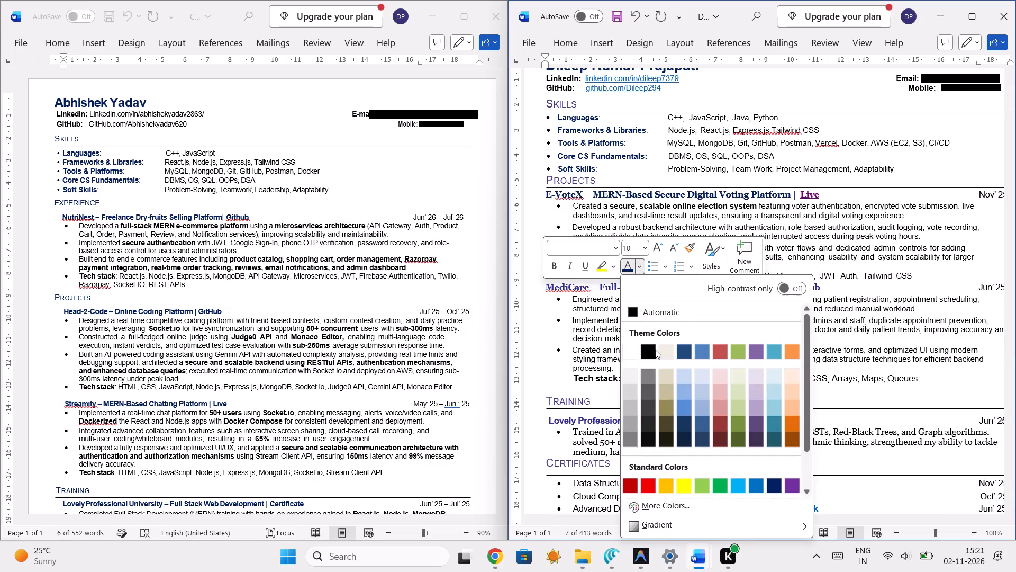
scroll(656, 466, down, 1)
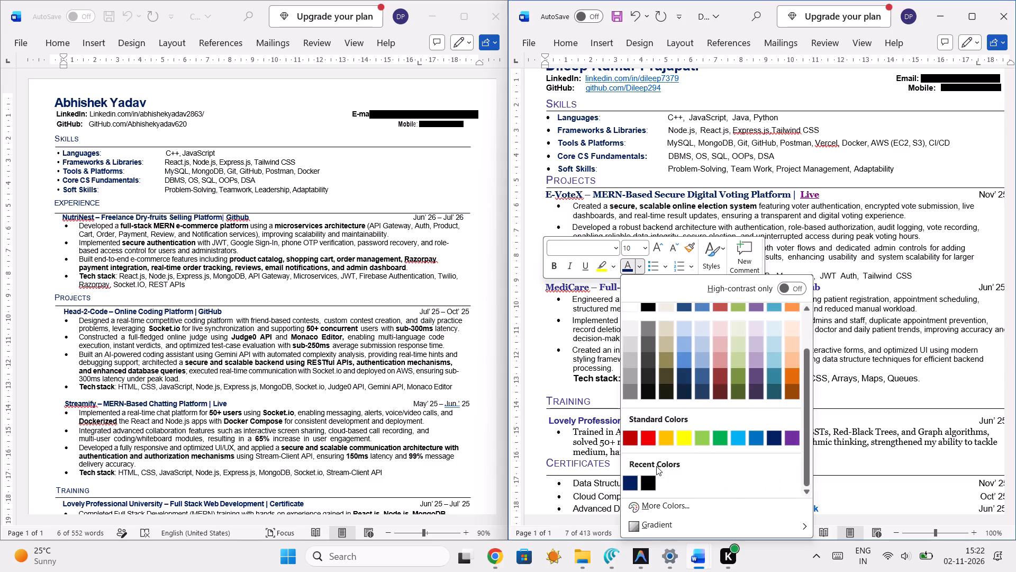
scroll(656, 466, down, 1)
click(628, 481)
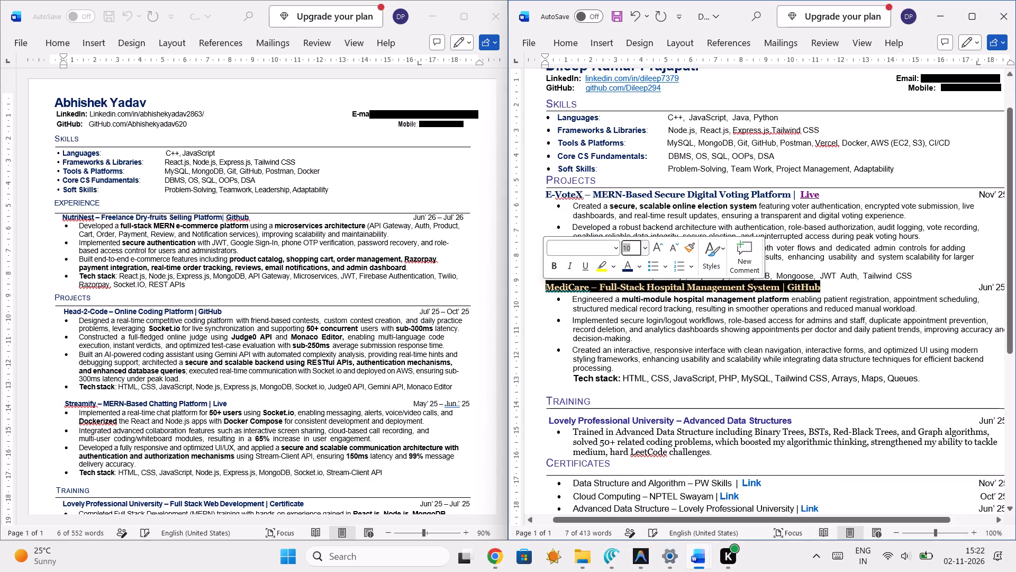
click(702, 380)
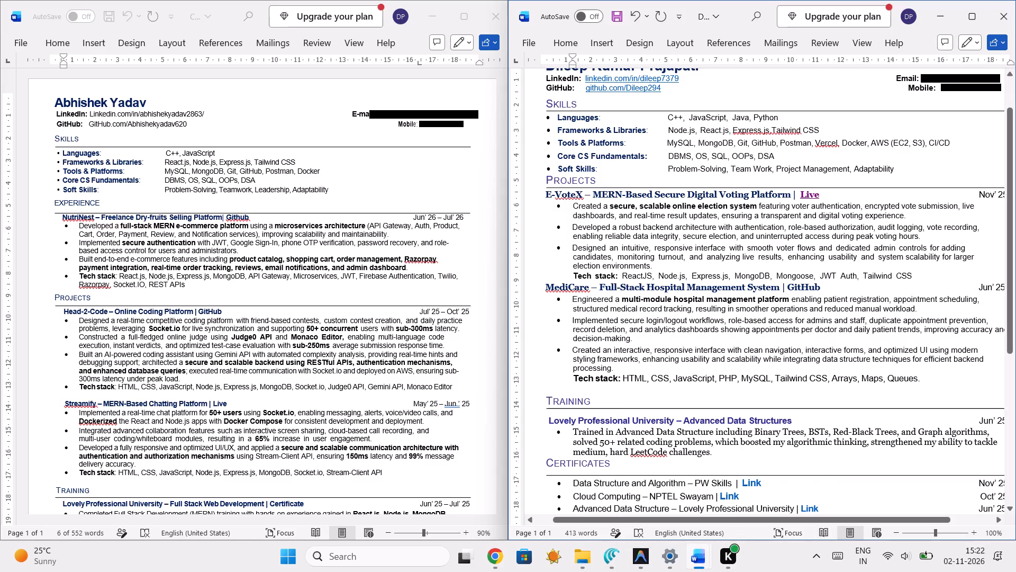
Set the MediCare project's Tech stack line to font size 9.
drag(926, 376, 592, 376)
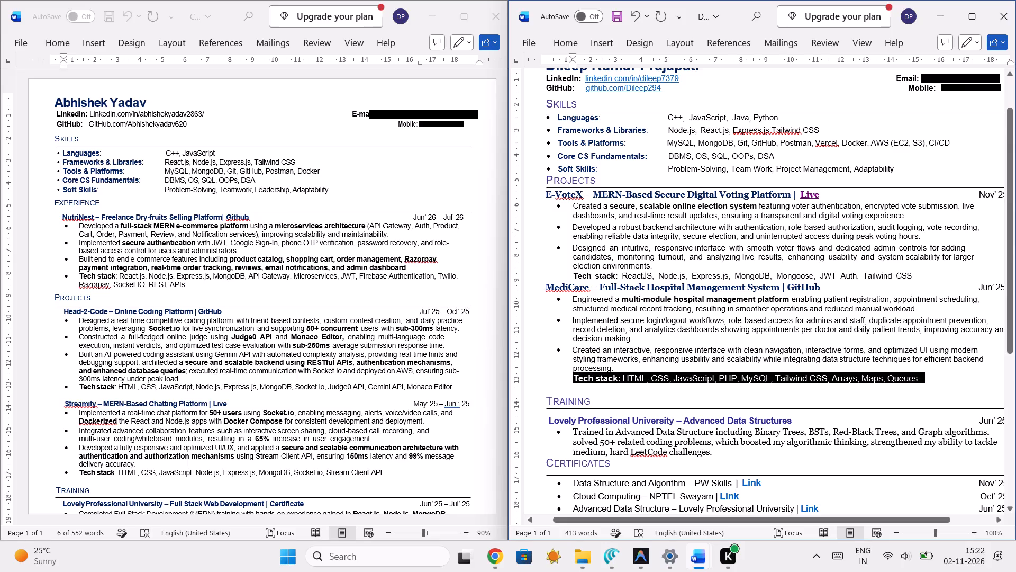
drag(592, 376, 576, 376)
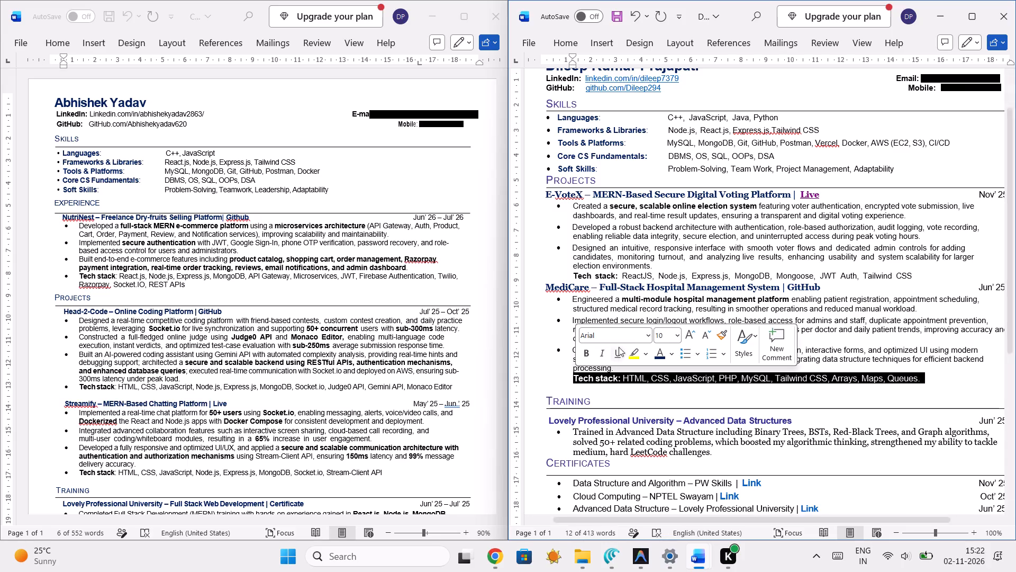
click(678, 334)
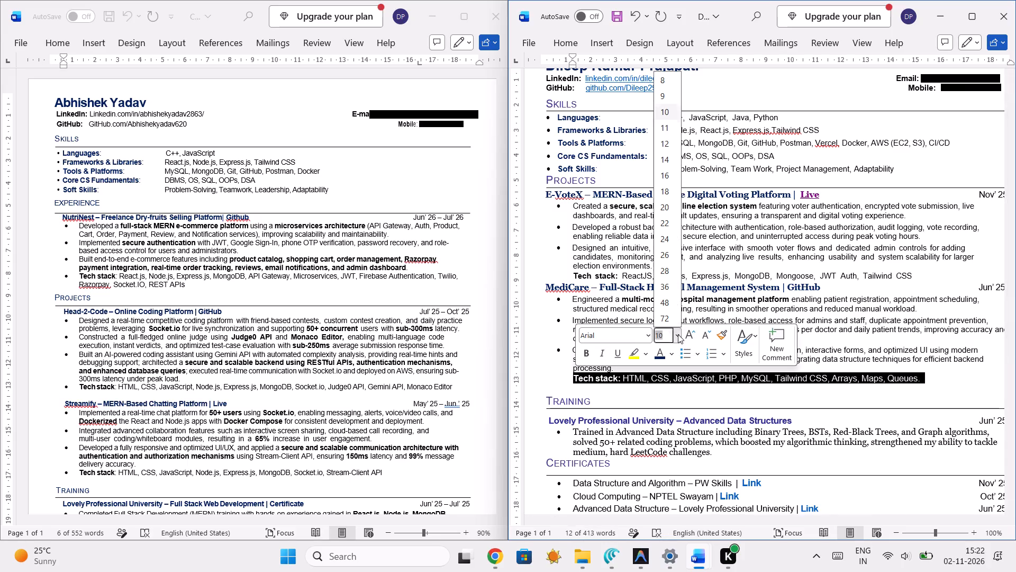
click(663, 96)
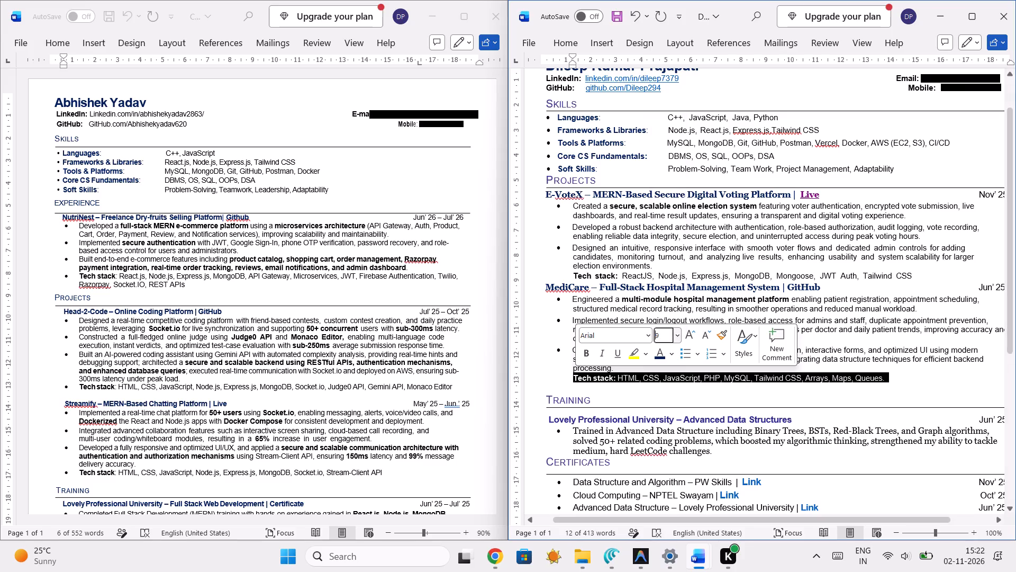
click(671, 394)
Set the Advanced Data Structures bullet text in the Training section to font size 9.
scroll(671, 394, down, 5)
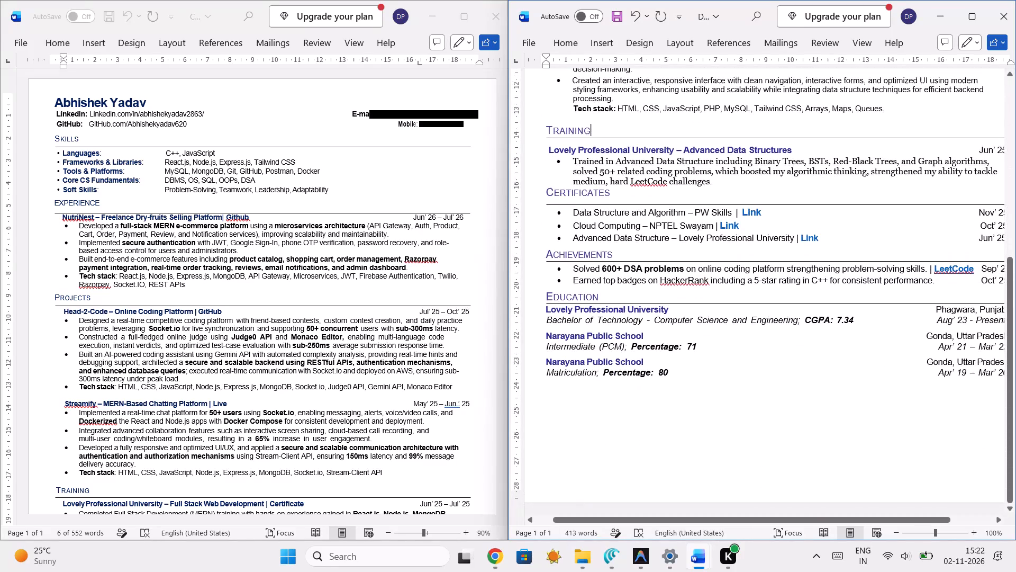
scroll(671, 394, up, 2)
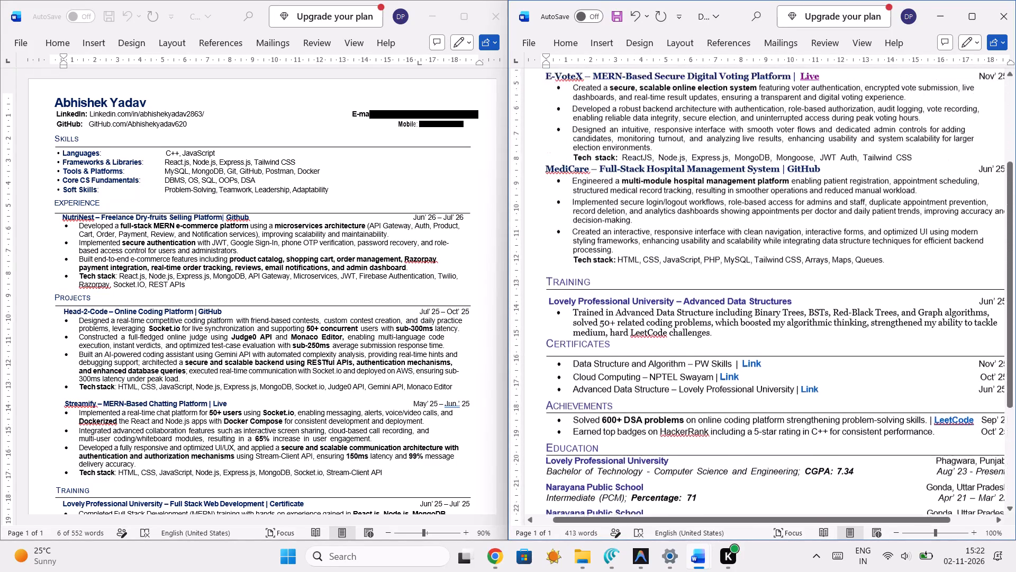
scroll(671, 394, up, 1)
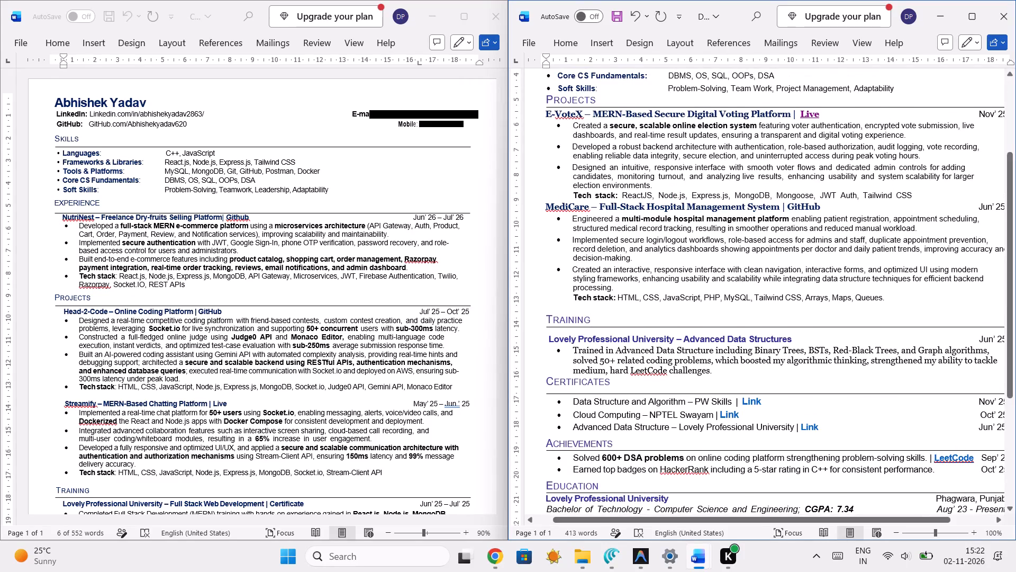
drag(721, 369, 618, 353)
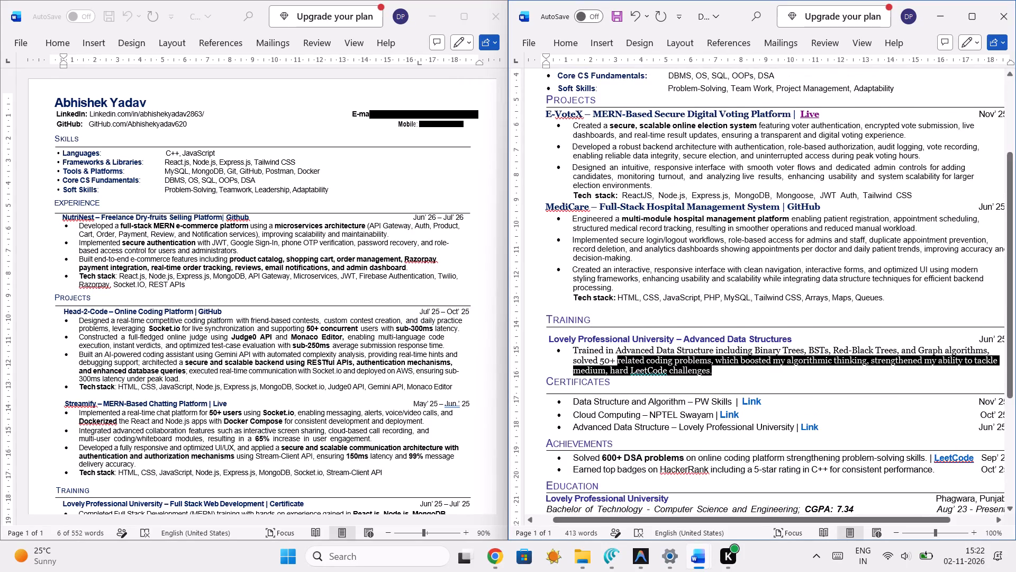
drag(618, 353, 584, 352)
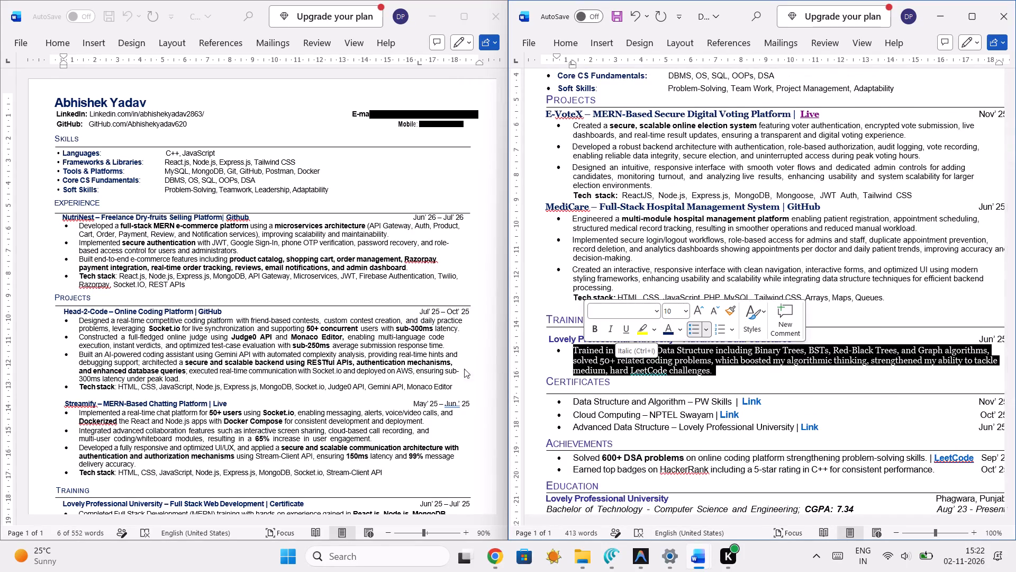
scroll(397, 381, down, 2)
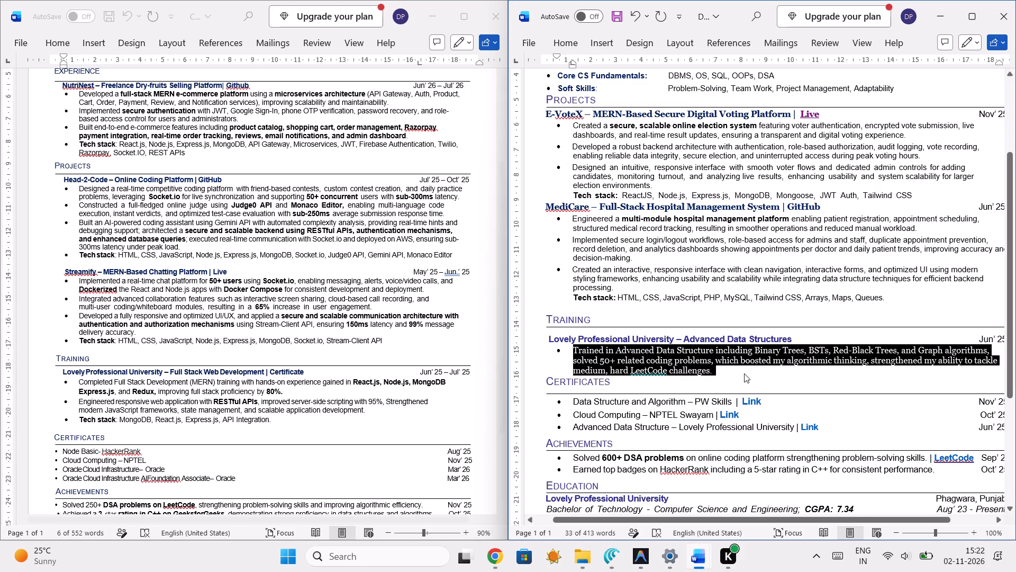
click(715, 372)
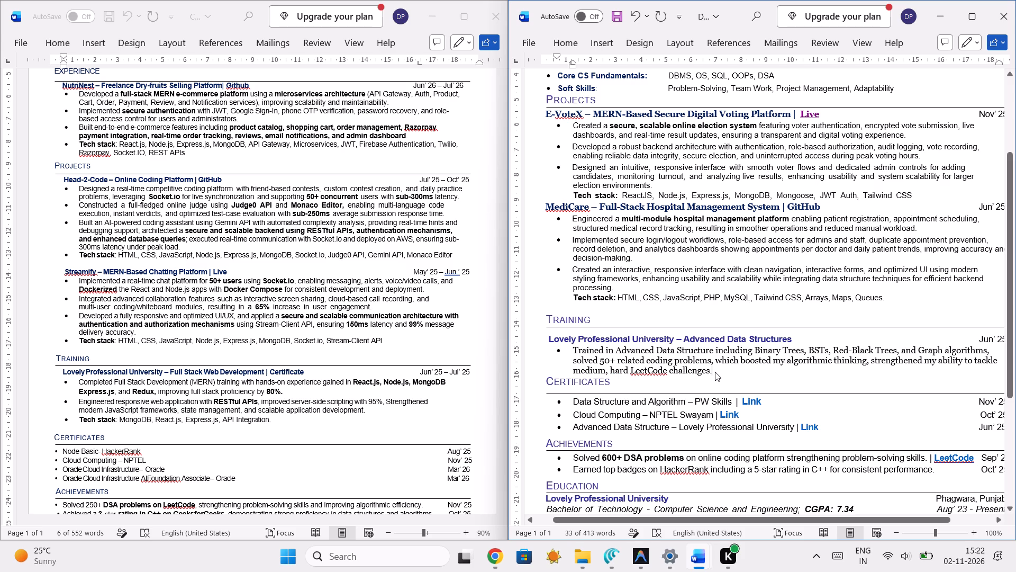
drag(715, 372, 564, 351)
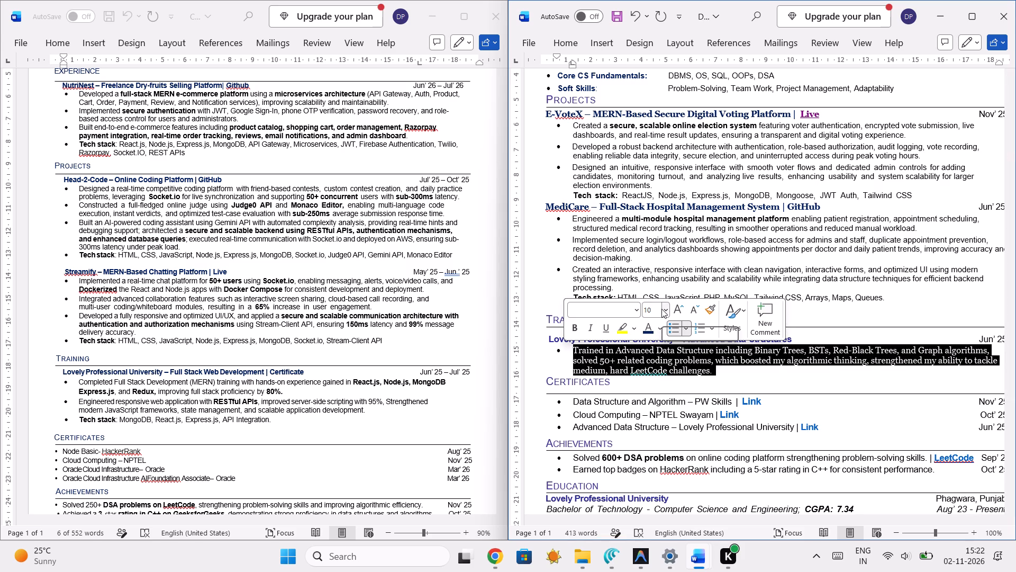
click(667, 309)
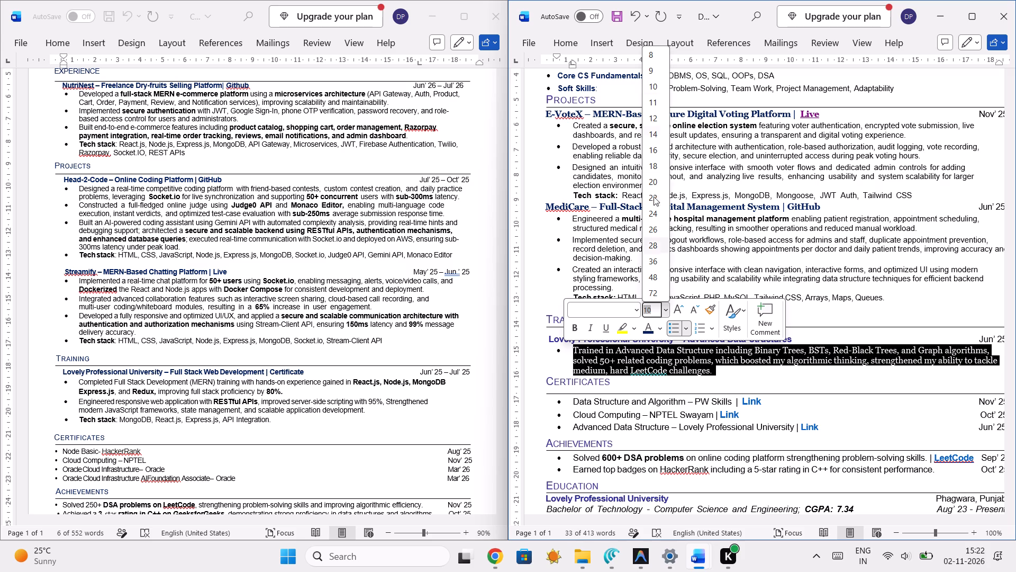
click(655, 73)
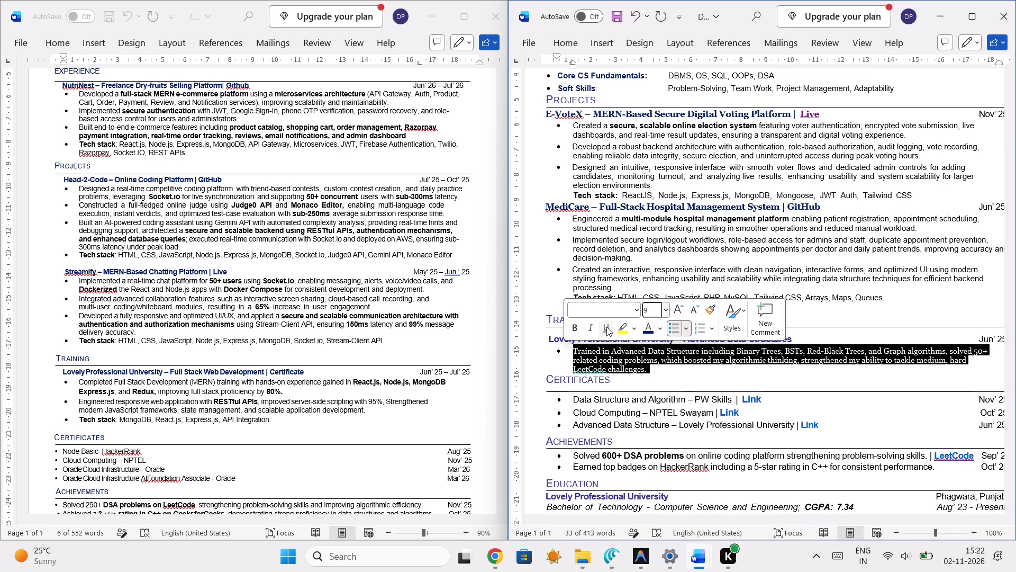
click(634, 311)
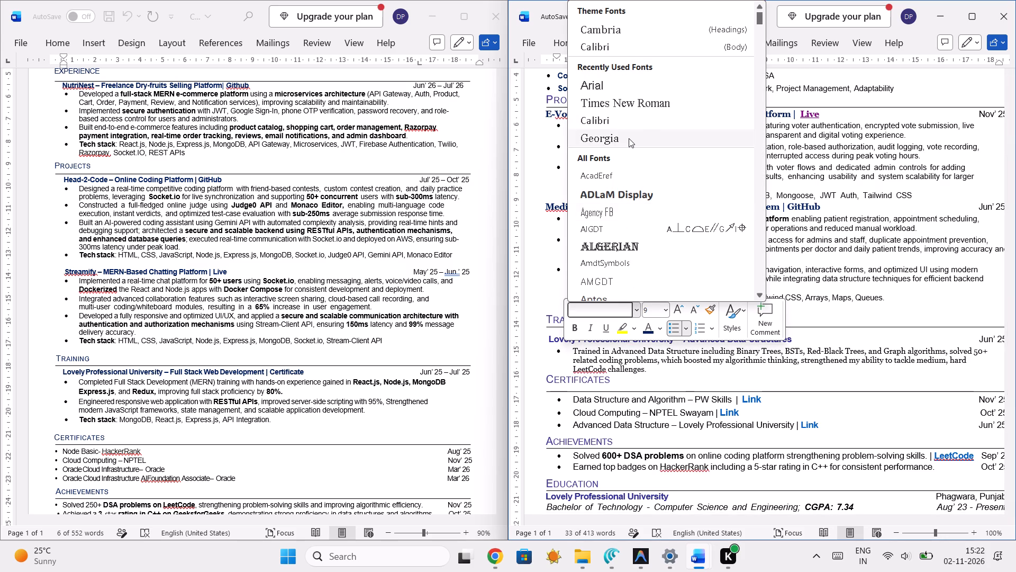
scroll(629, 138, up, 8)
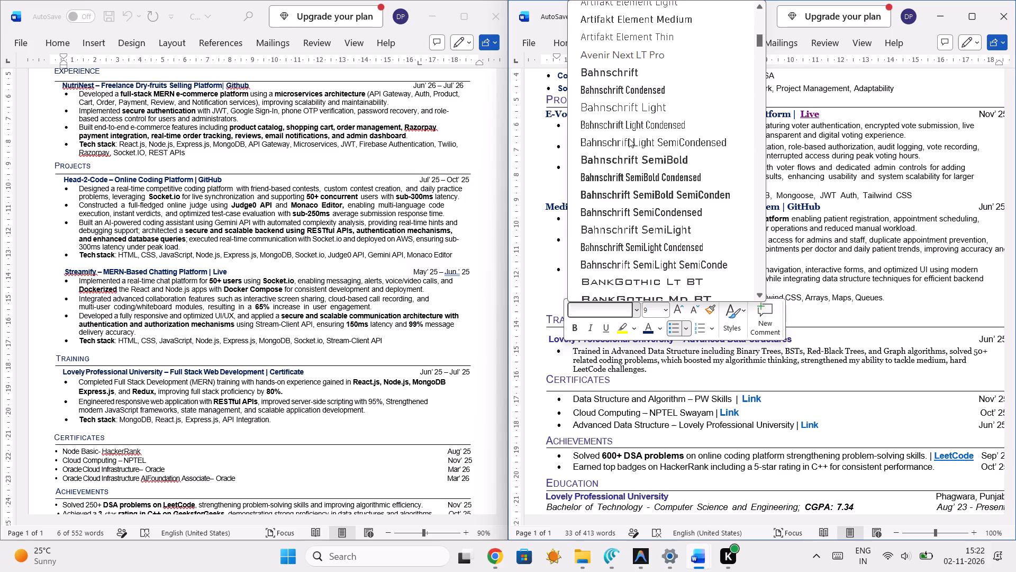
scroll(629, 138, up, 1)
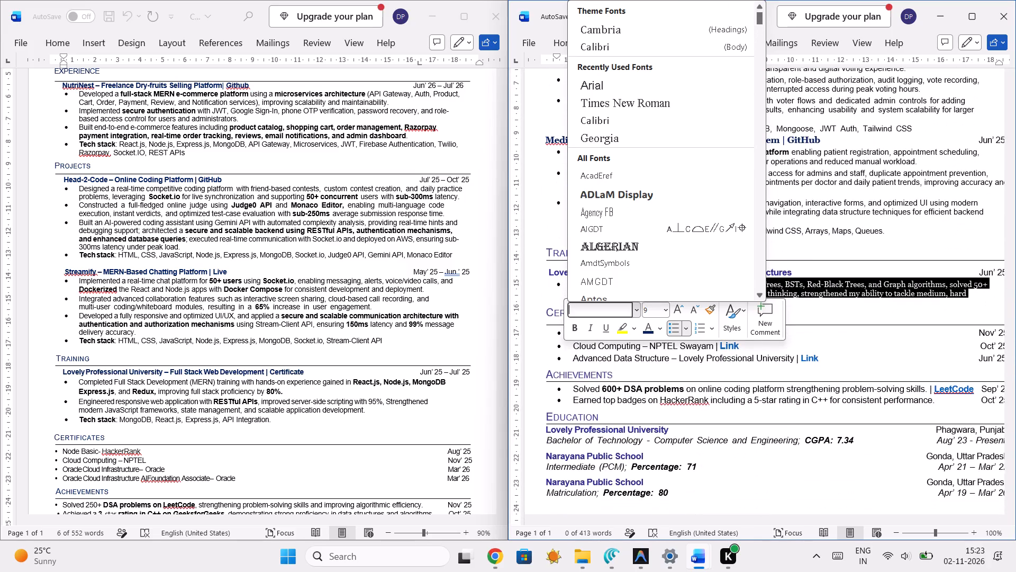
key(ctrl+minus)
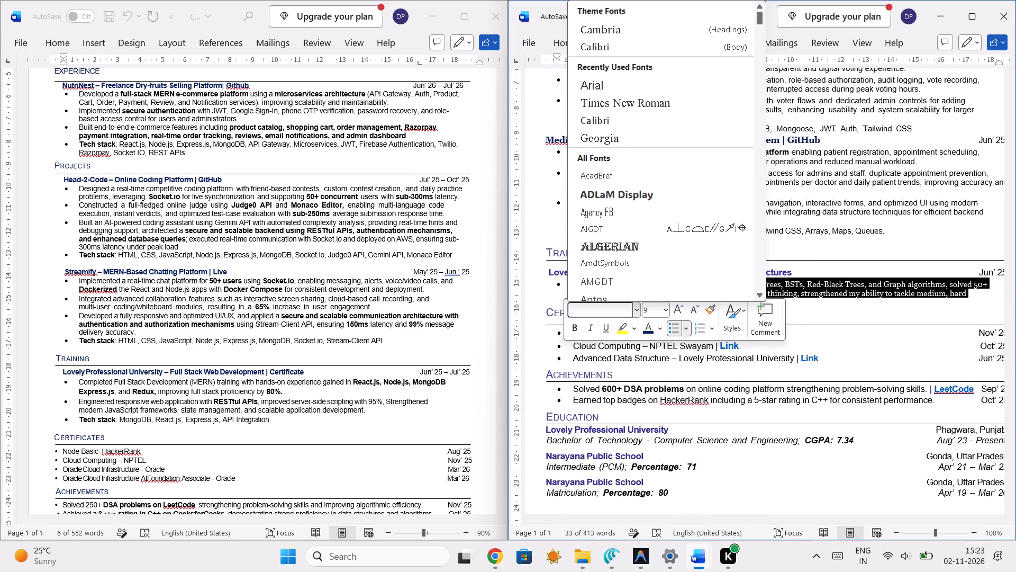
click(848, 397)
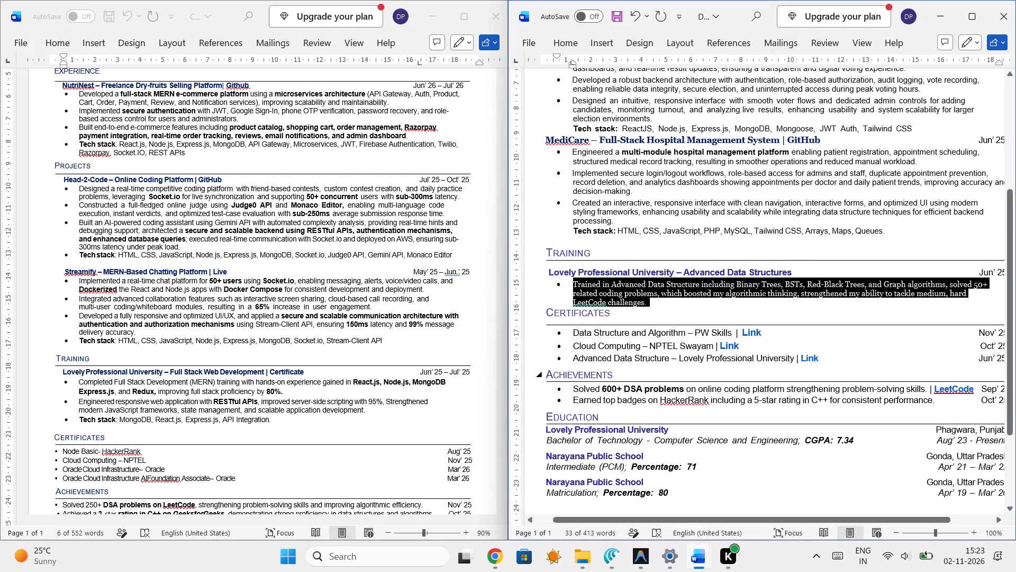
Change the font of the Advanced Data Structures bullet text in the Training section to Arial.
scroll(777, 373, down, 2)
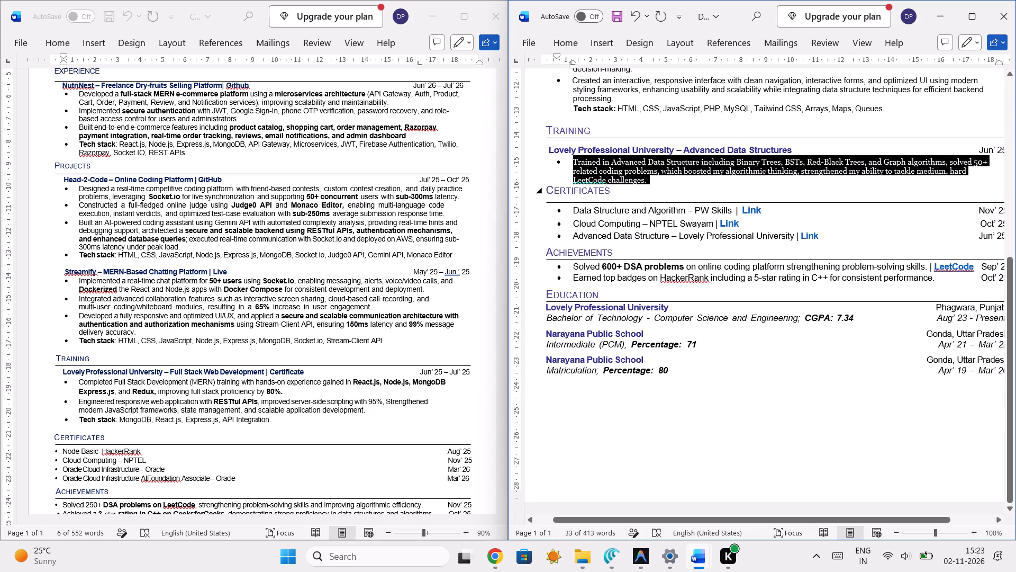
drag(655, 187, 585, 168)
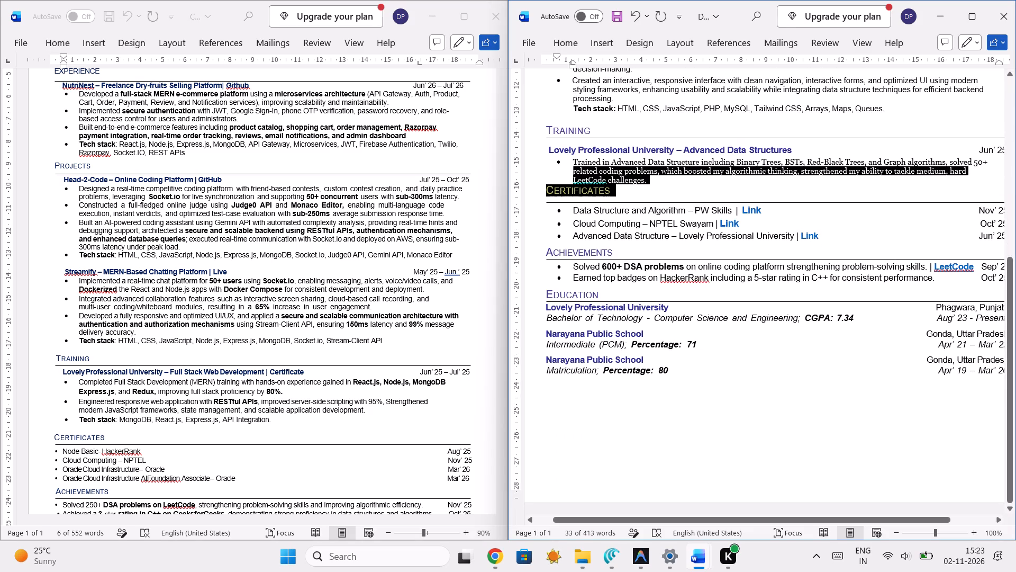
drag(585, 168, 573, 163)
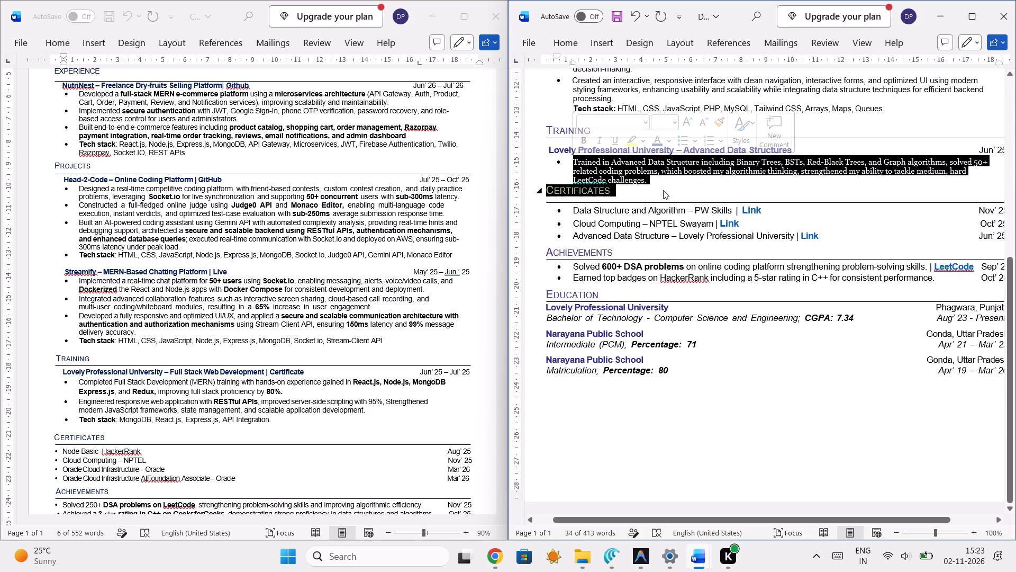
click(663, 190)
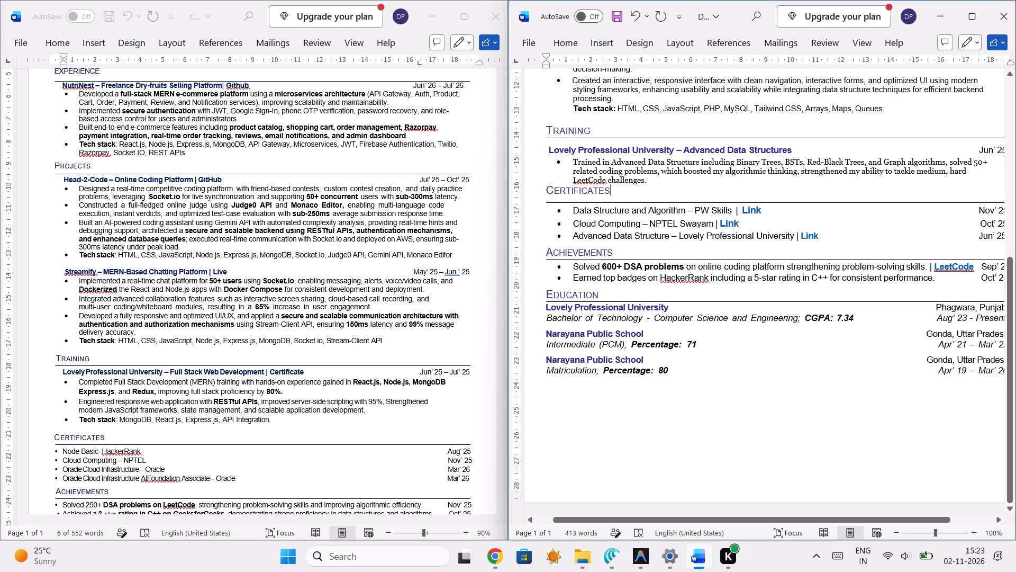
drag(651, 179, 586, 156)
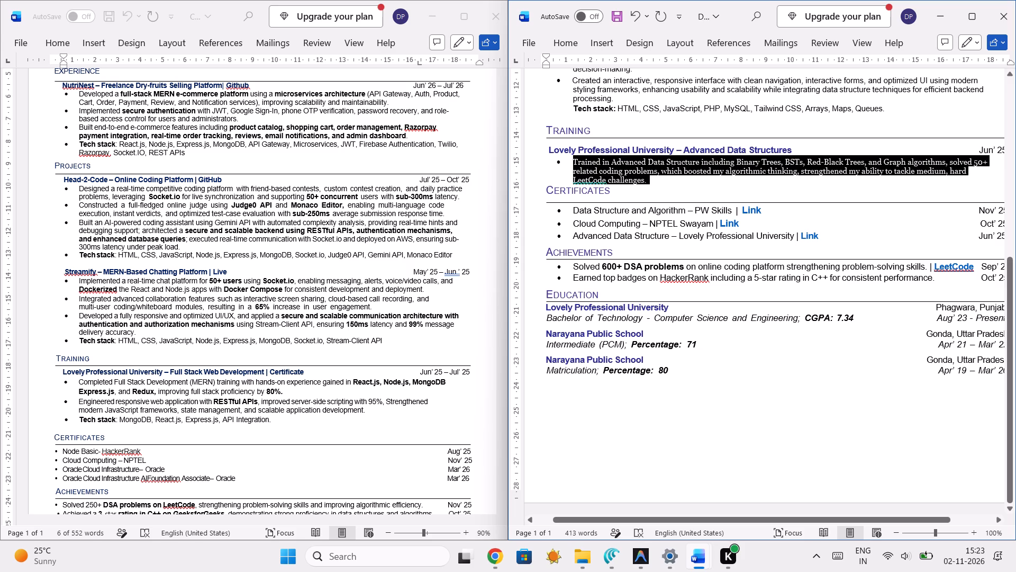
drag(586, 156, 583, 153)
click(650, 180)
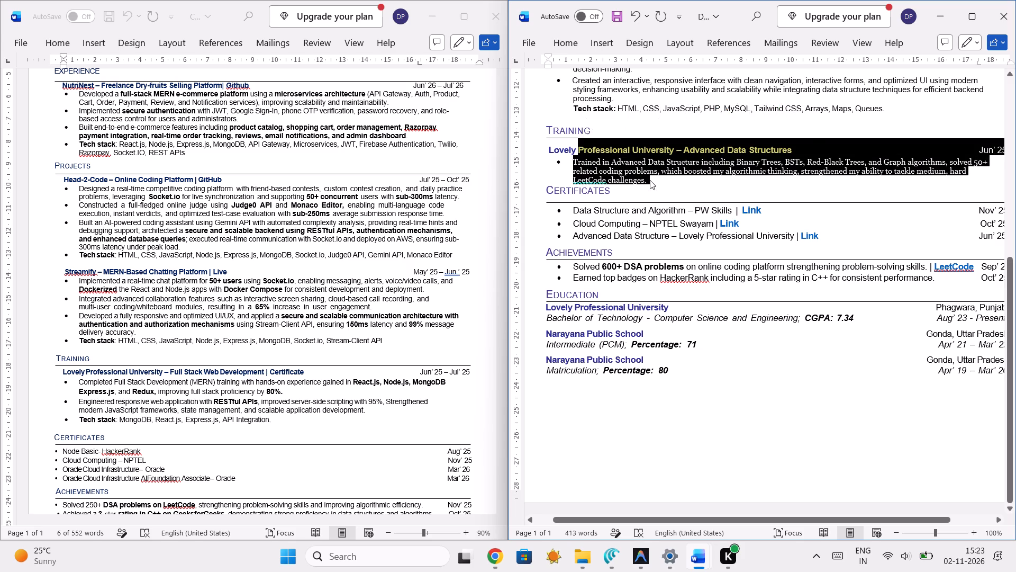
drag(650, 180, 577, 164)
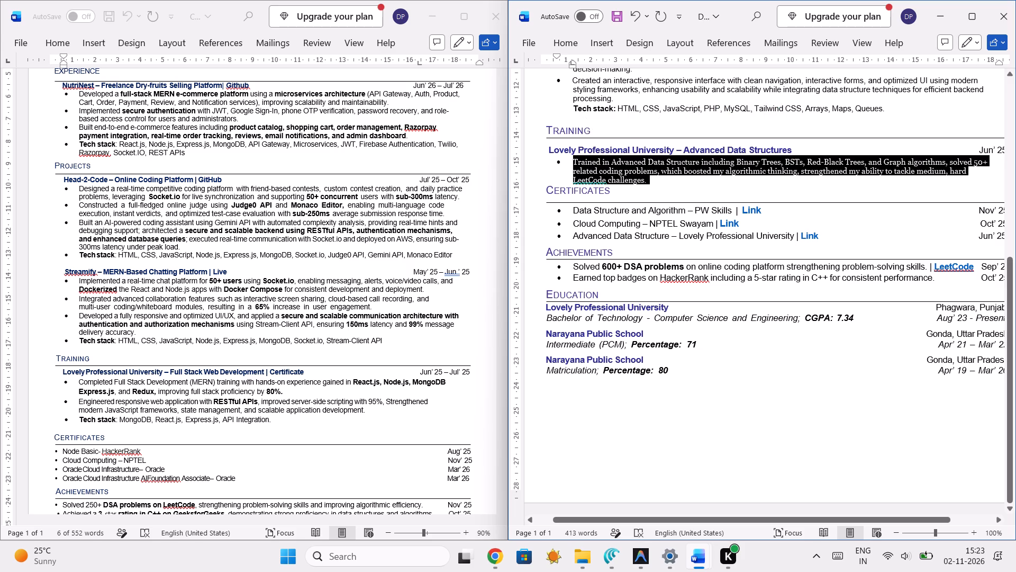
drag(577, 164, 575, 164)
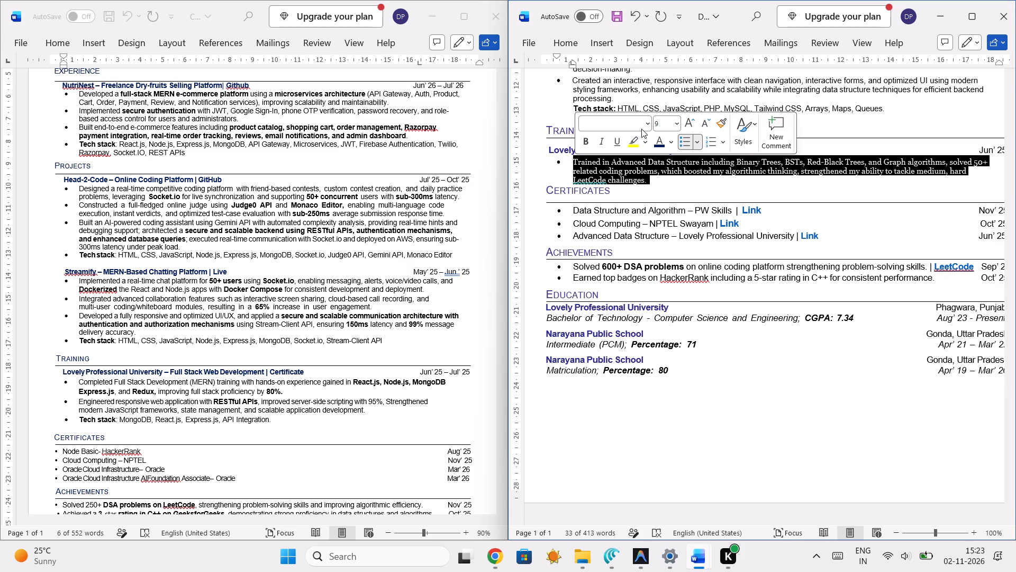
click(646, 123)
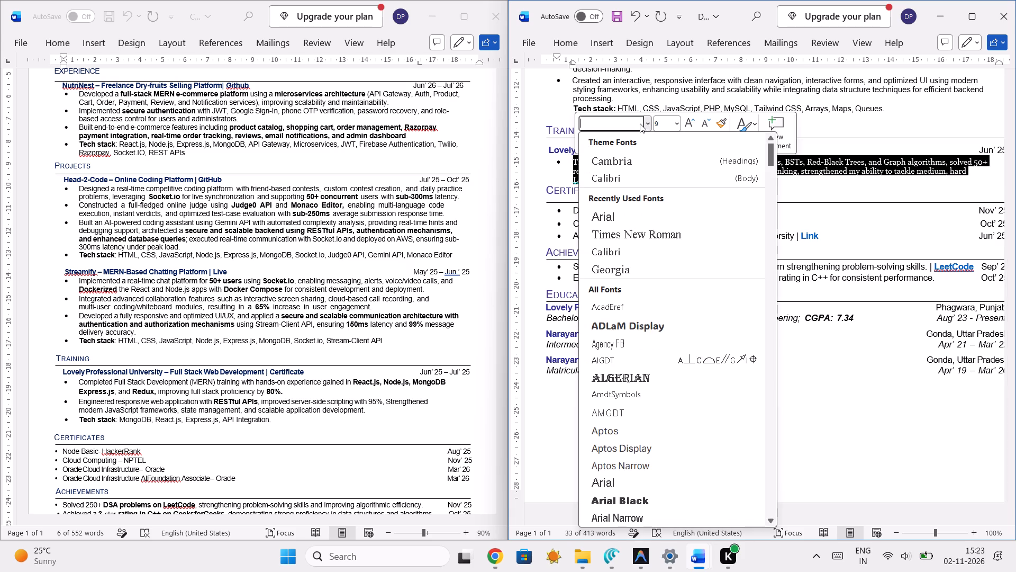
key(shift+a)
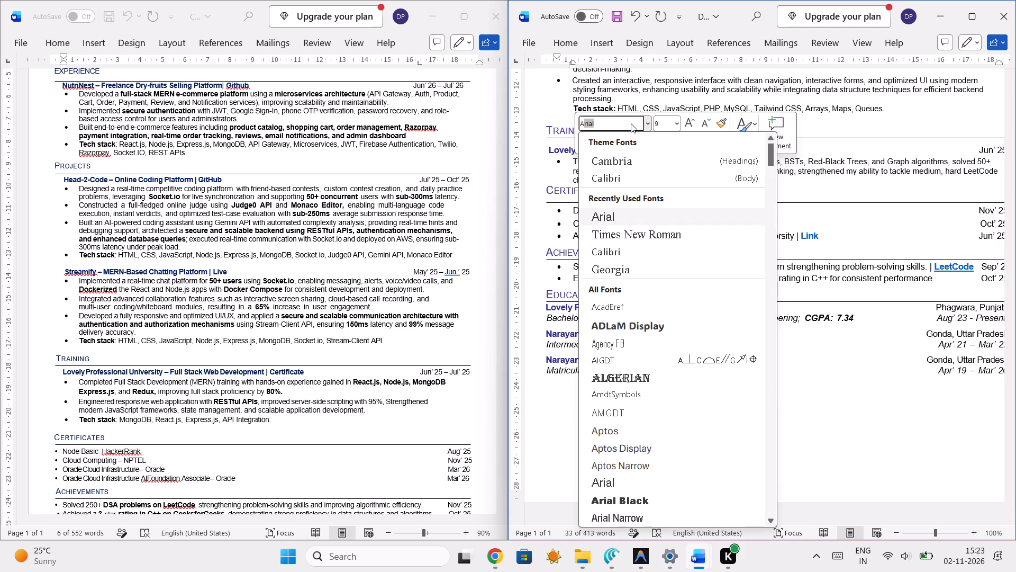
click(628, 123)
key(Return)
click(692, 202)
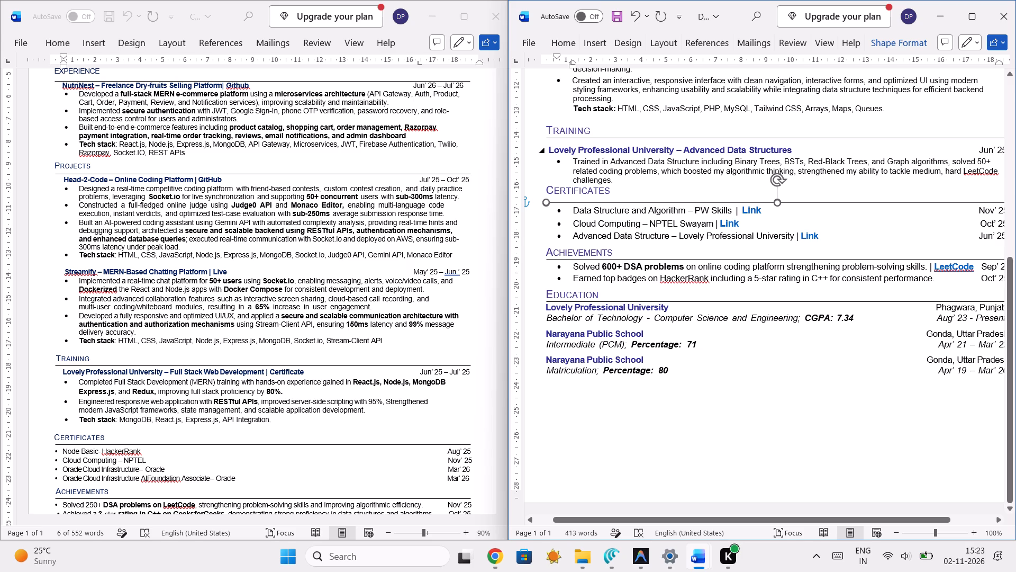
Colour the Training title "Lovely Professional University – Advanced Data Structures" in the recently used dark blue.
drag(795, 148, 767, 149)
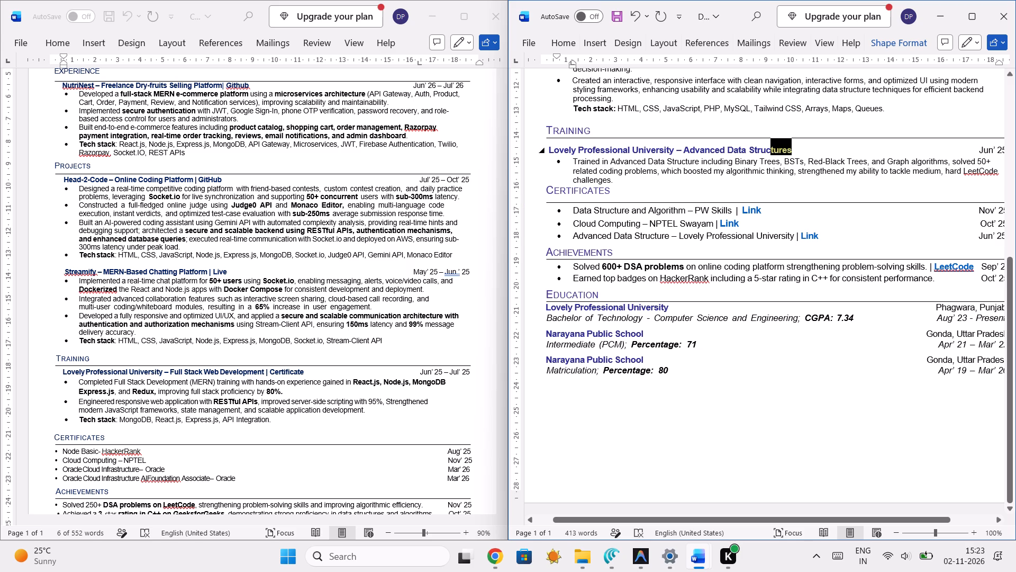
drag(767, 149, 564, 152)
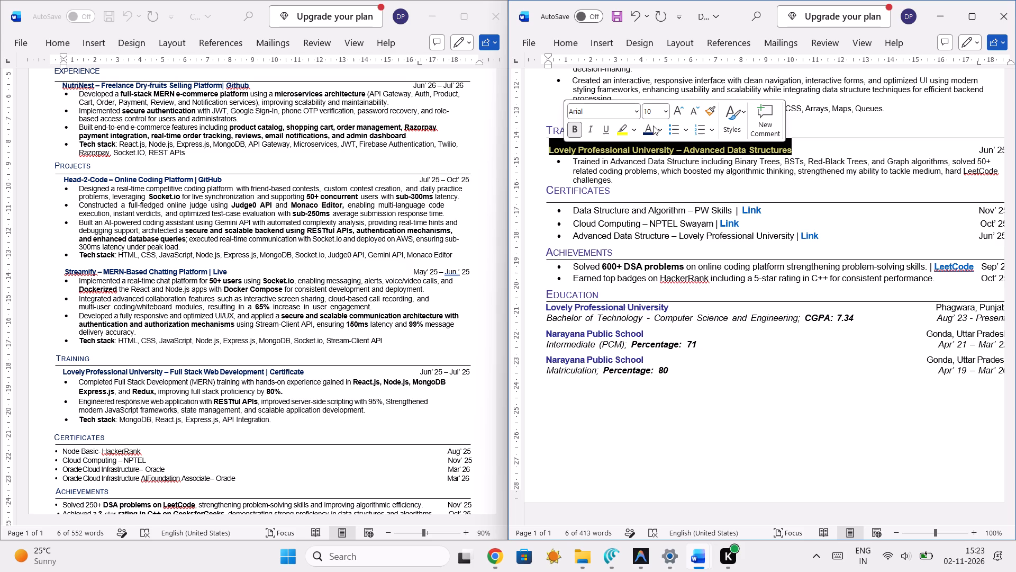
click(659, 126)
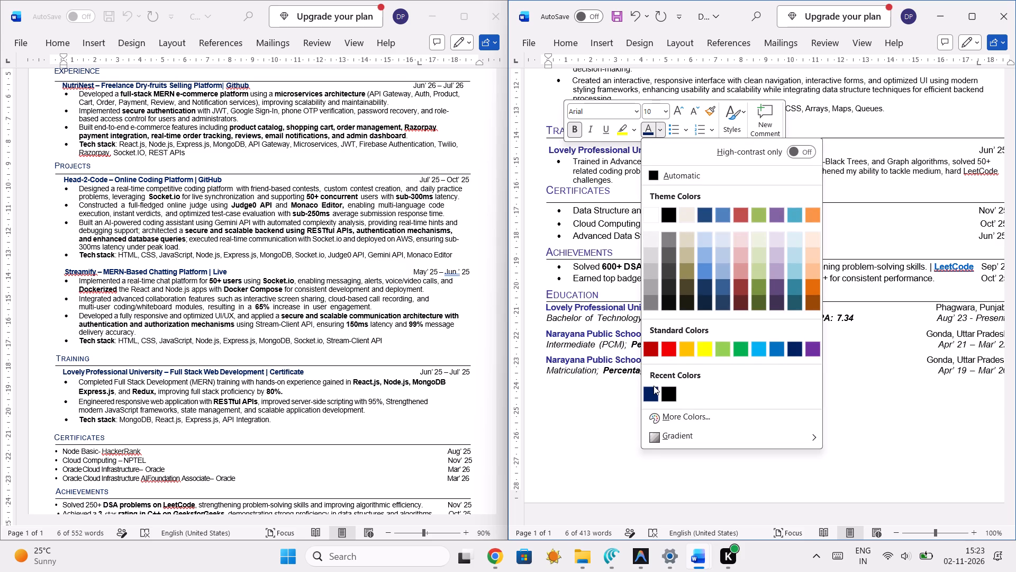
click(654, 388)
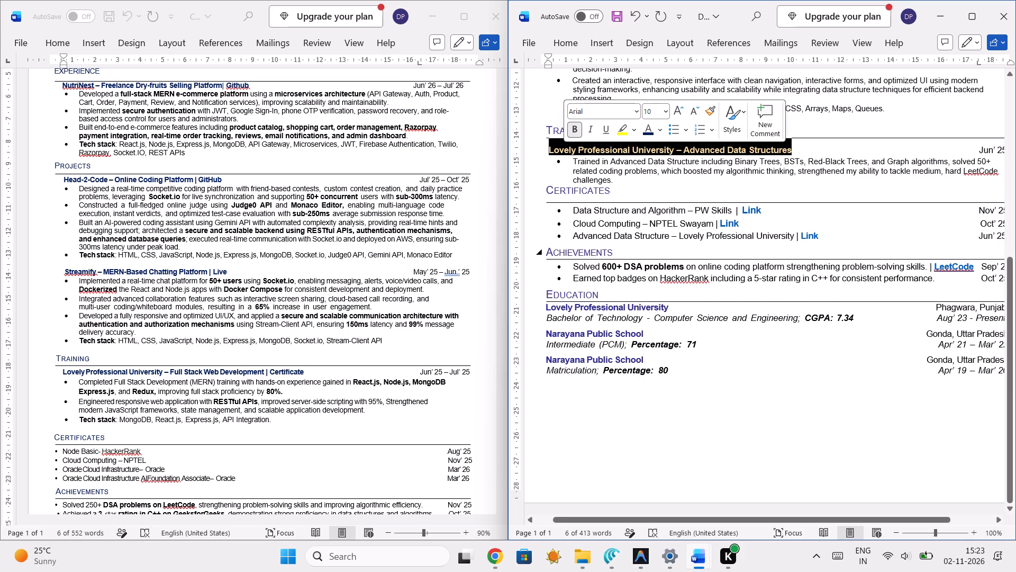
click(809, 224)
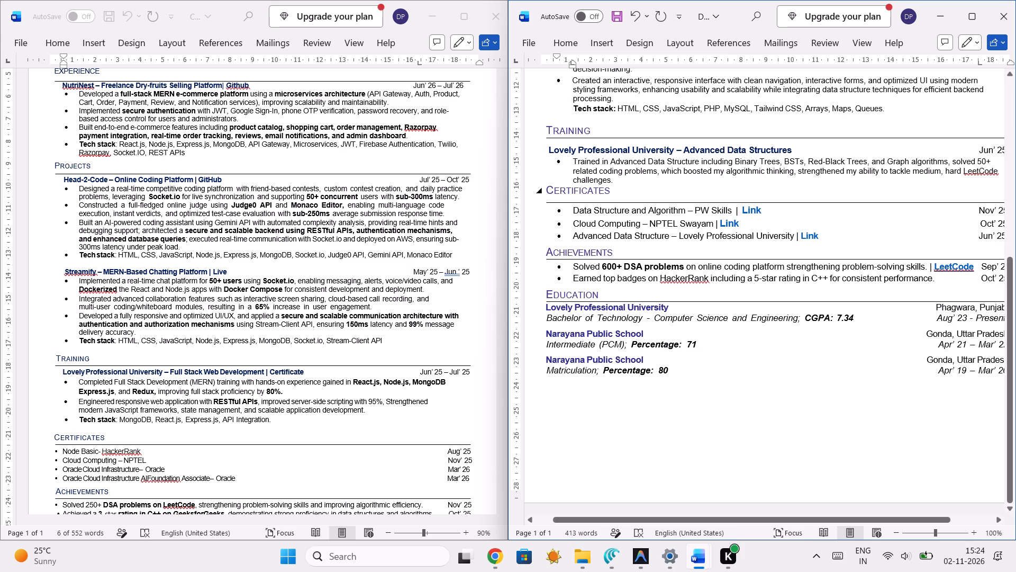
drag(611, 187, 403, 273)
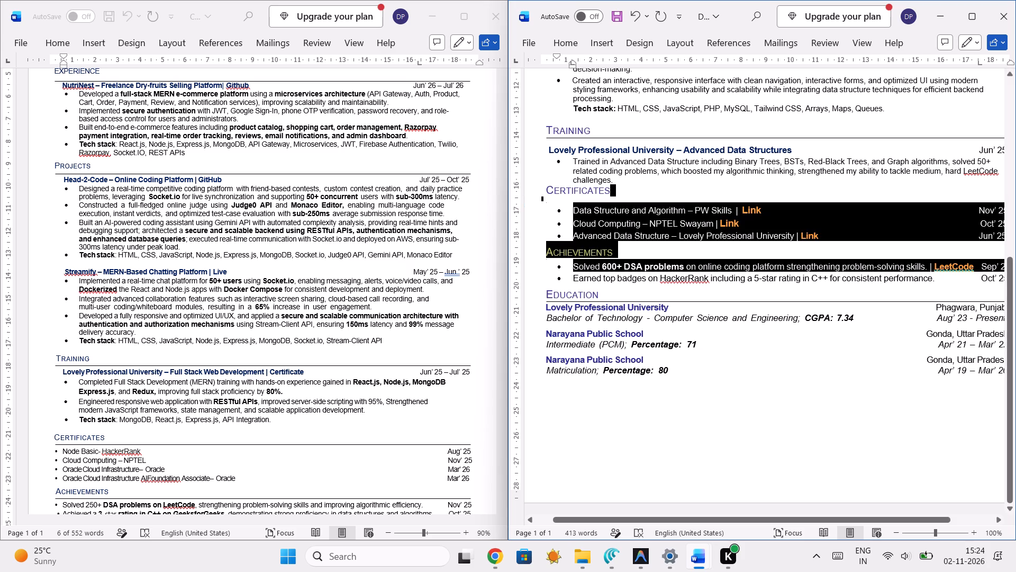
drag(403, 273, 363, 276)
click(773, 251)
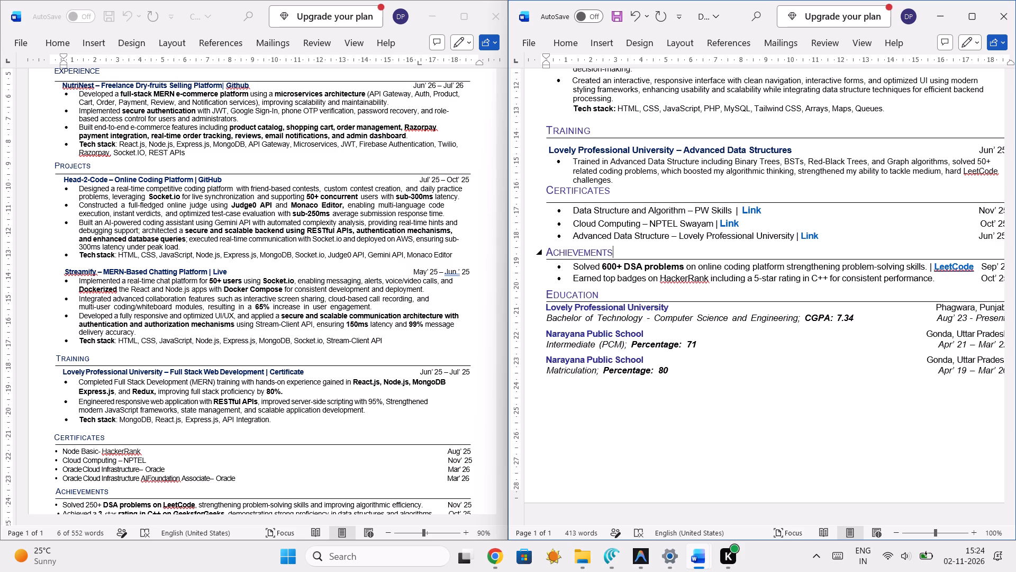
Set the three Certificates entries, including their links and dates, to font size 9.
scroll(779, 246, left, 1)
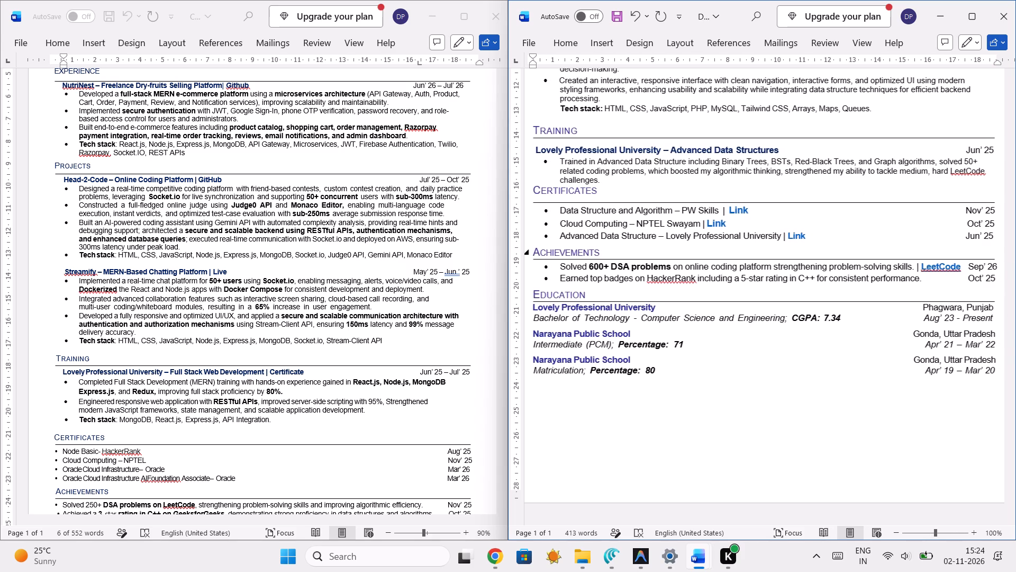
scroll(779, 246, left, 1)
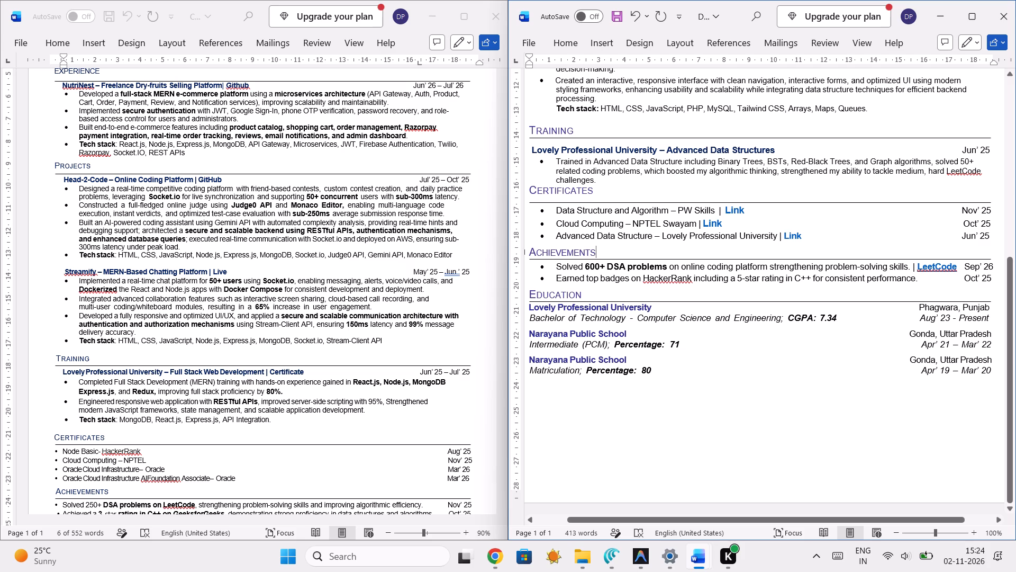
drag(995, 237, 721, 241)
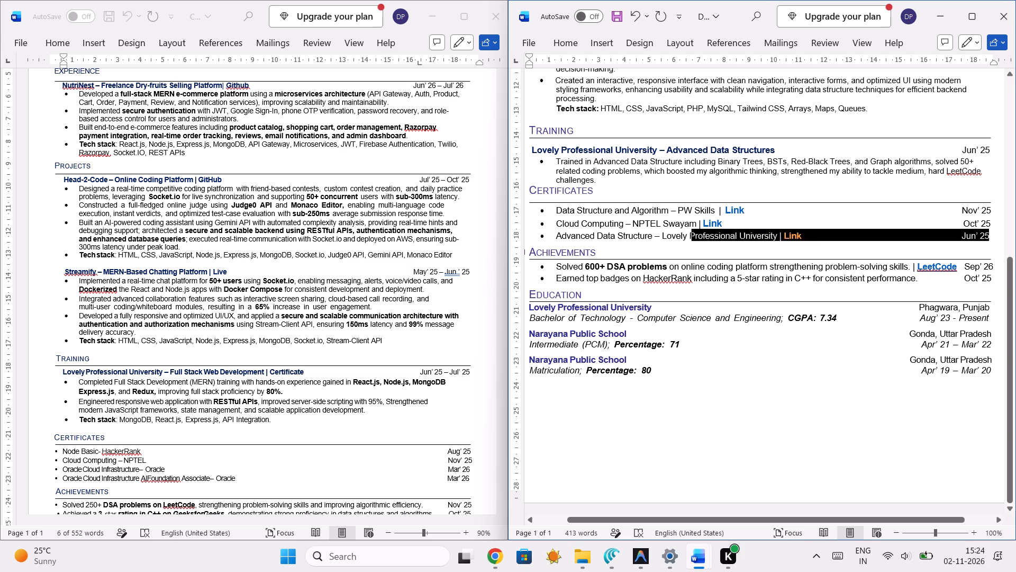
drag(721, 241, 672, 222)
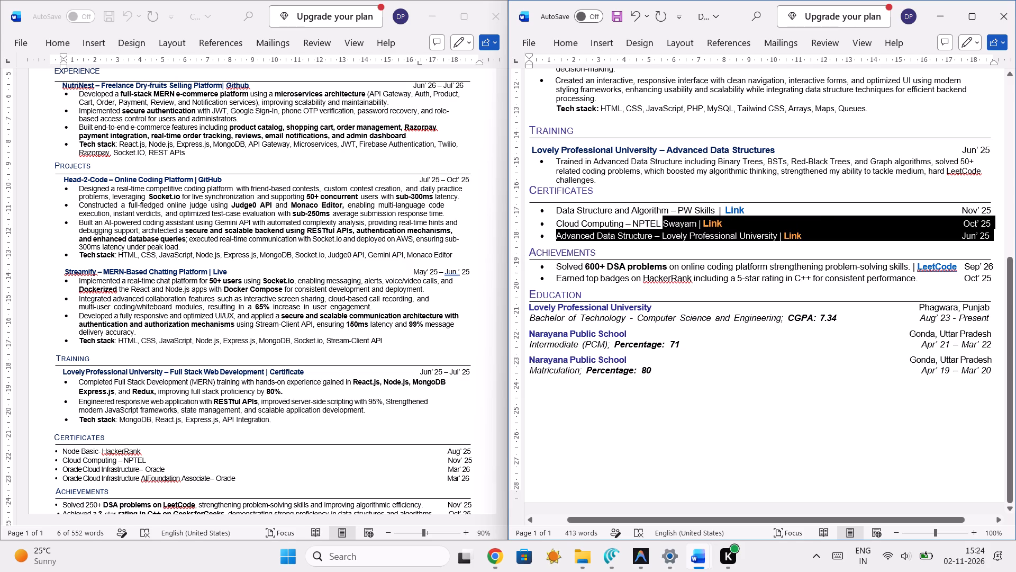
drag(672, 222, 661, 220)
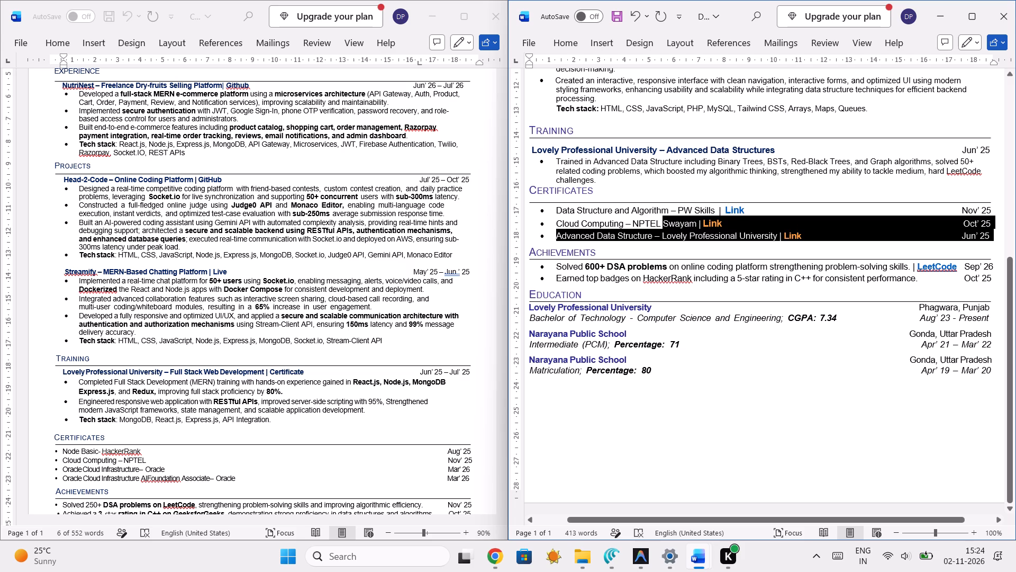
drag(661, 220, 579, 212)
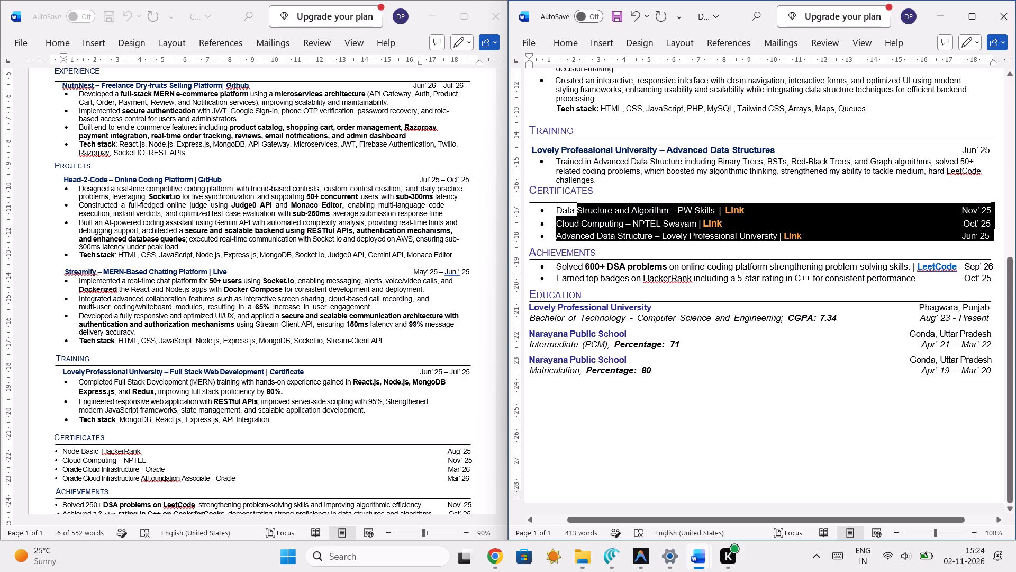
drag(579, 212, 559, 211)
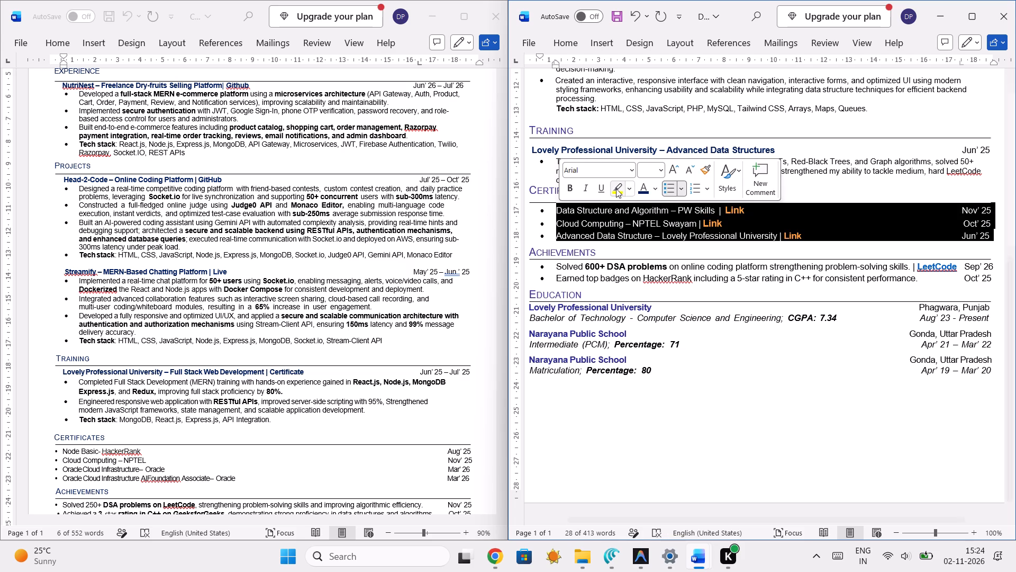
click(660, 170)
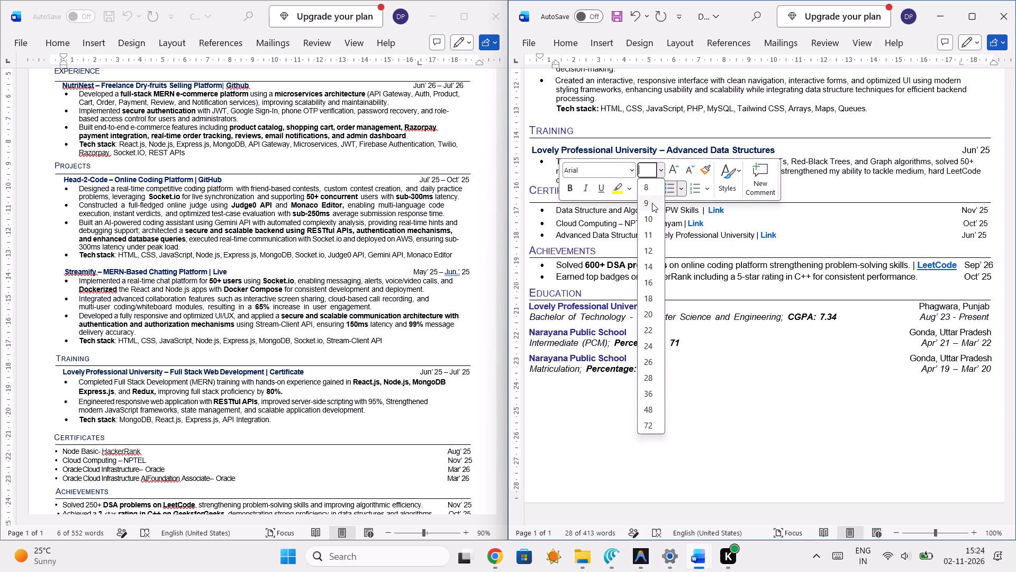
click(652, 203)
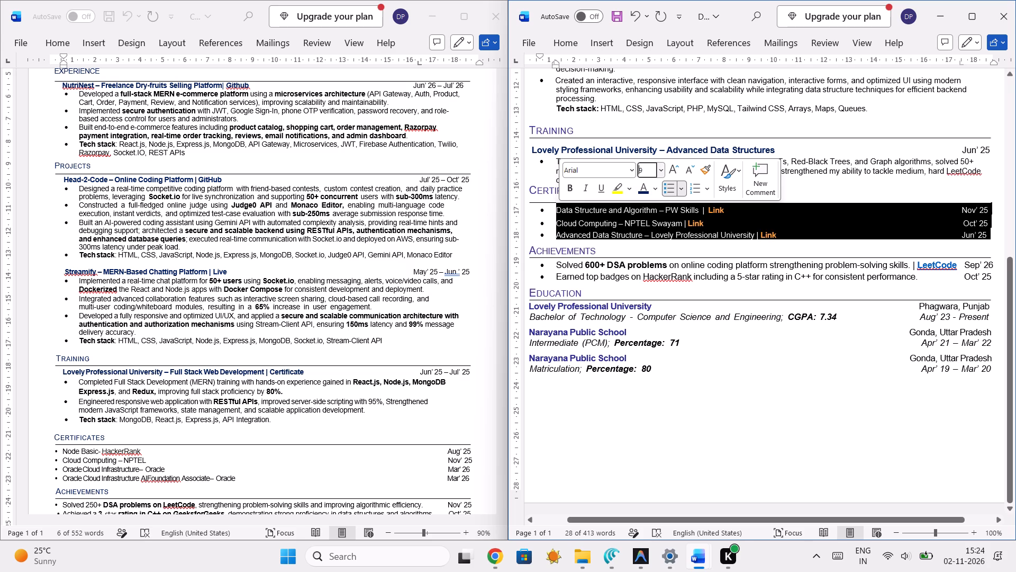
click(685, 316)
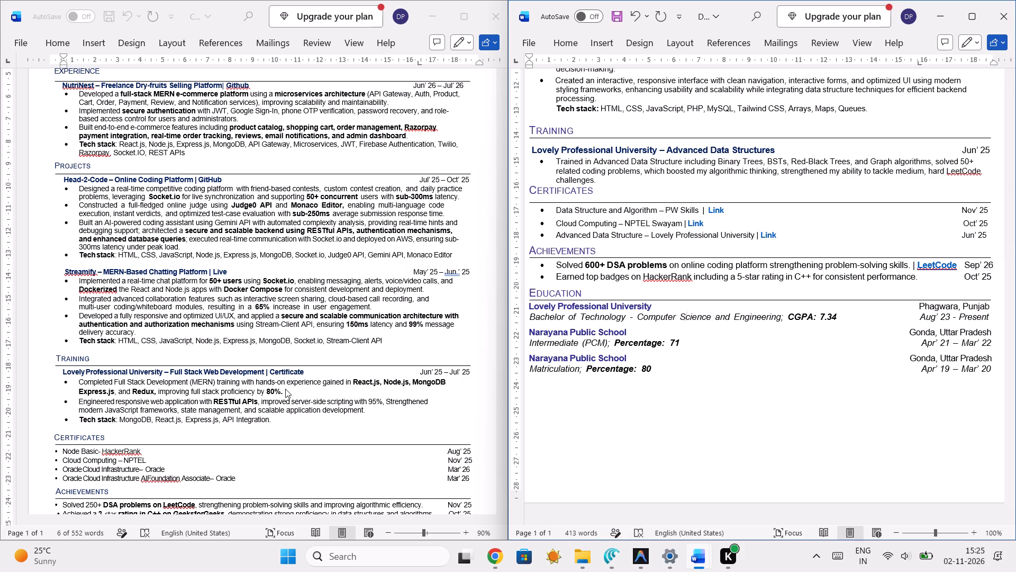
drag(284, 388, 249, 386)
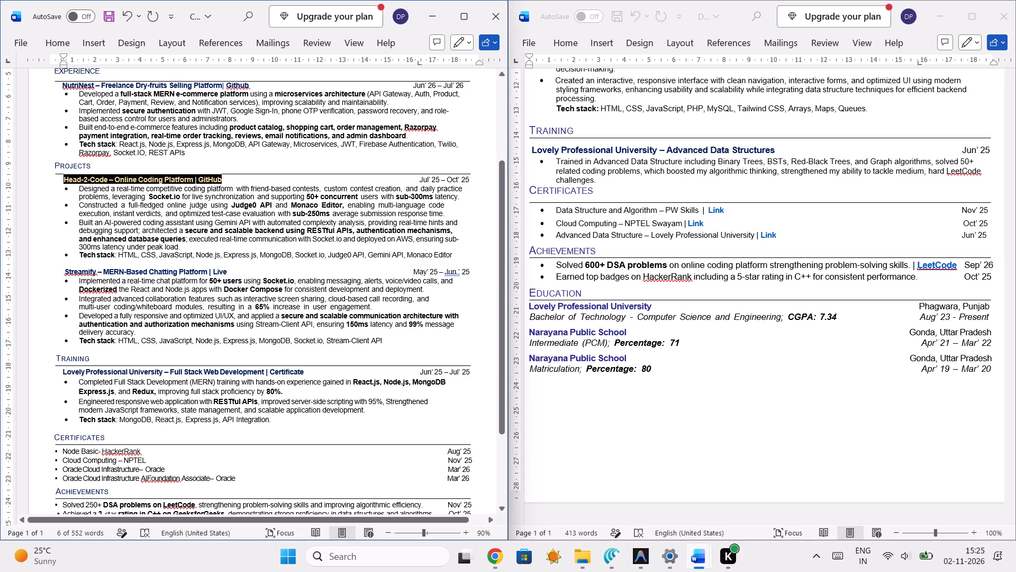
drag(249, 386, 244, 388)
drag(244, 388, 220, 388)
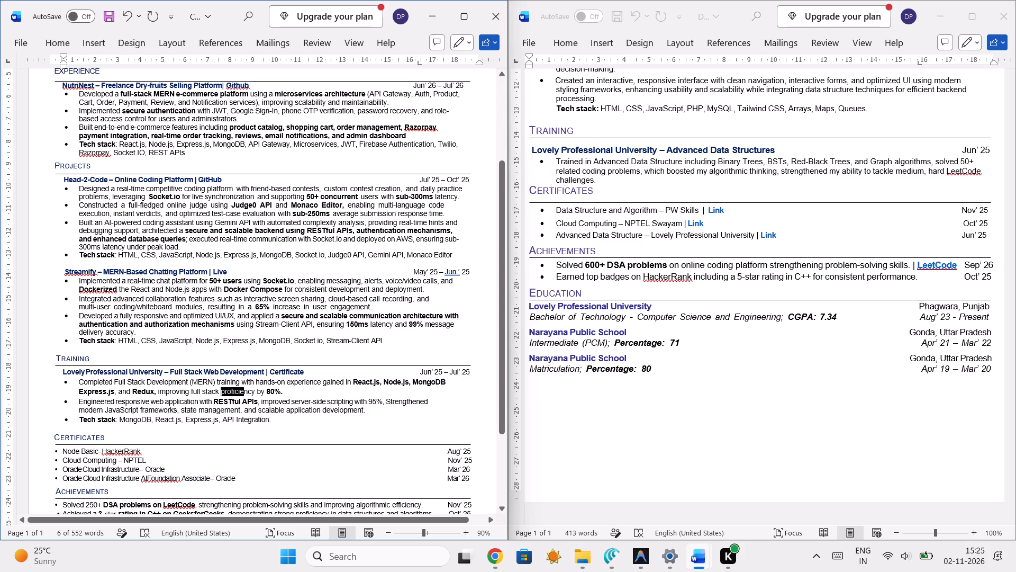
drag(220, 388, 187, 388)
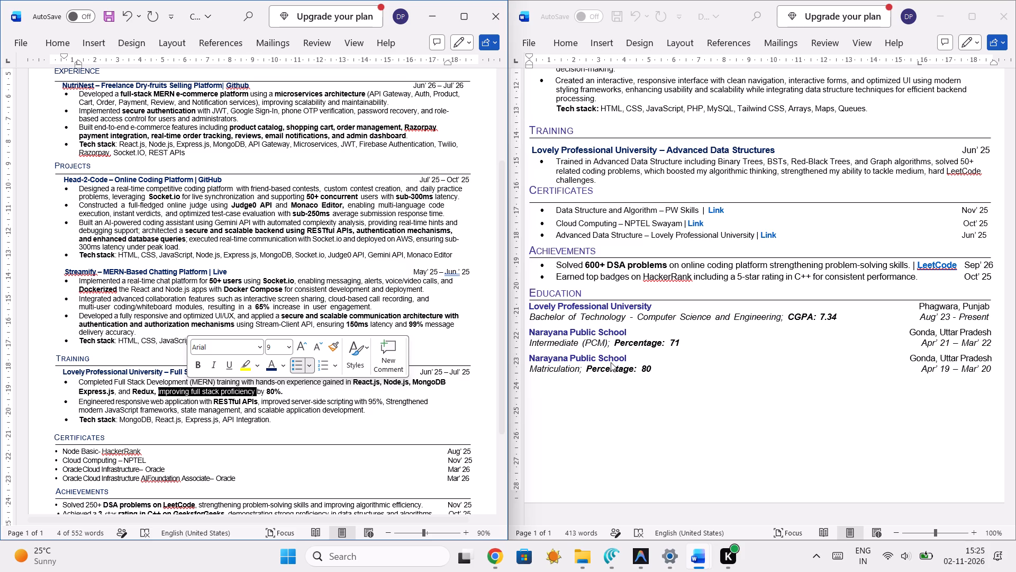
Add a fourth bullet to the Certificates list reading "Oracle Cloud Infrastructure AIFoundation Associate – Oracle".
click(629, 326)
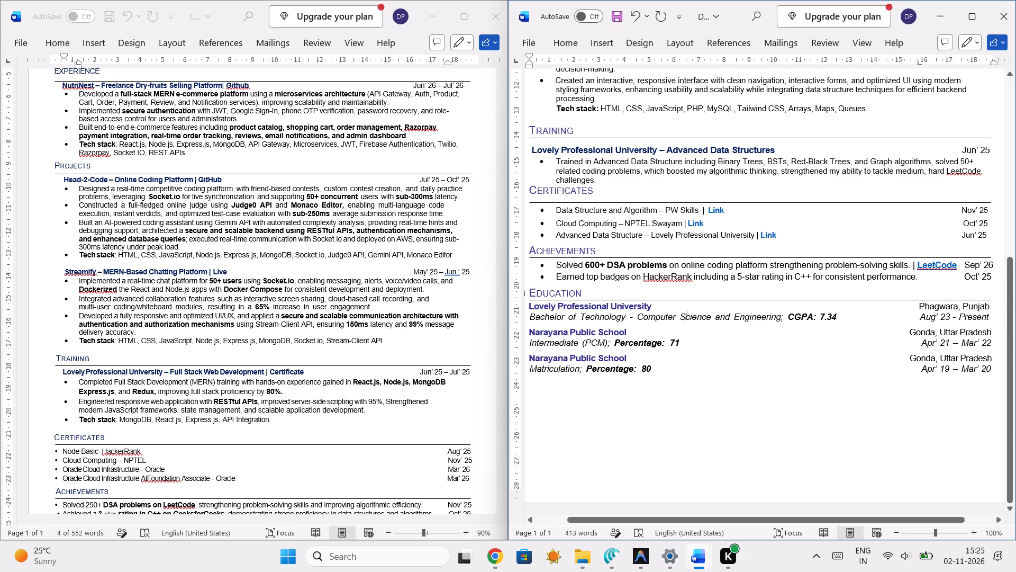
click(993, 232)
key(Return)
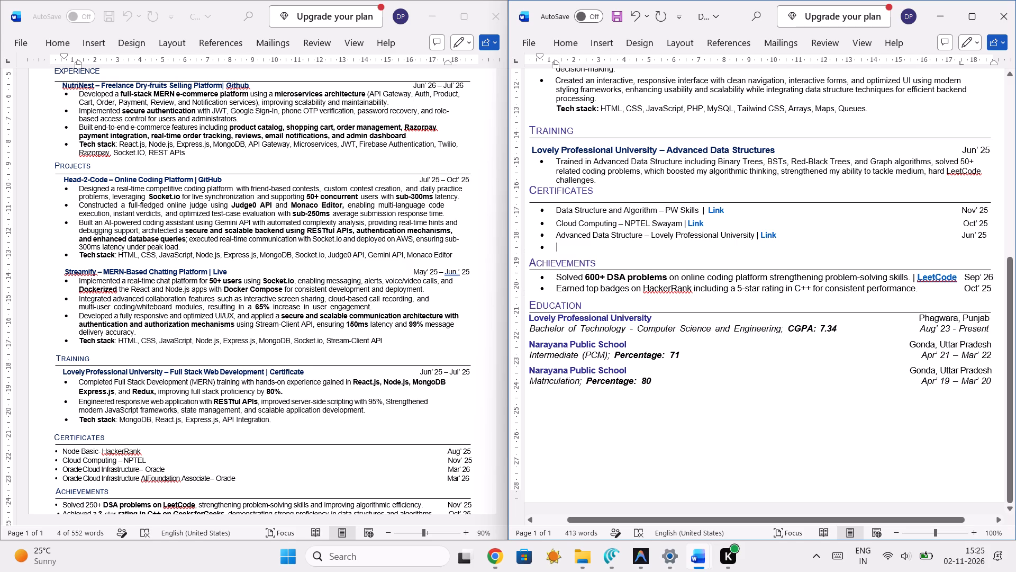
text(or)
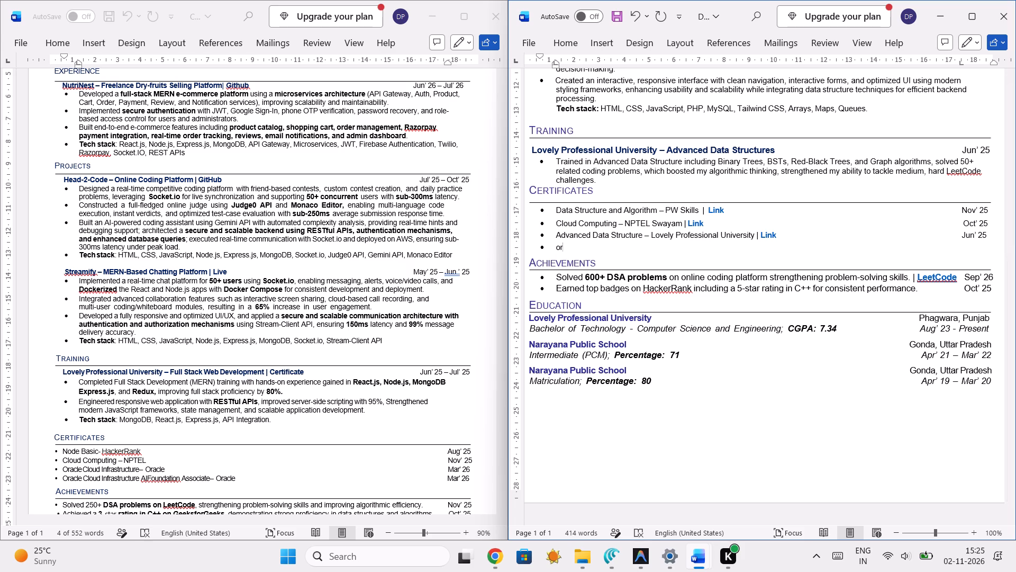
key(BackSpace)
key(BackSpace)
key(shift+o)
text(racle)
key(space)
text(Cloud)
key(space)
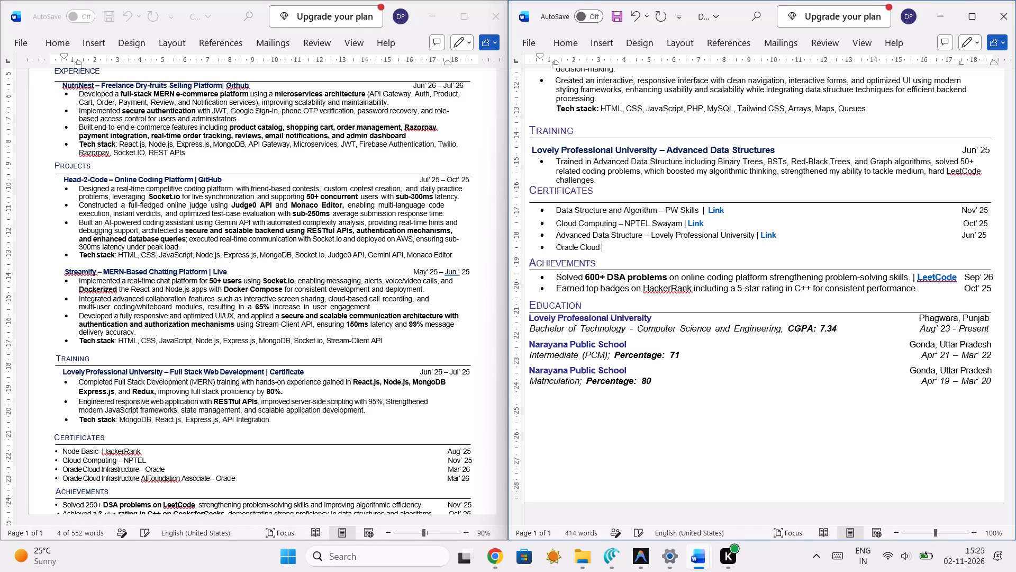
text(Infra)
text(stru)
text(cture)
key(space)
text(AI)
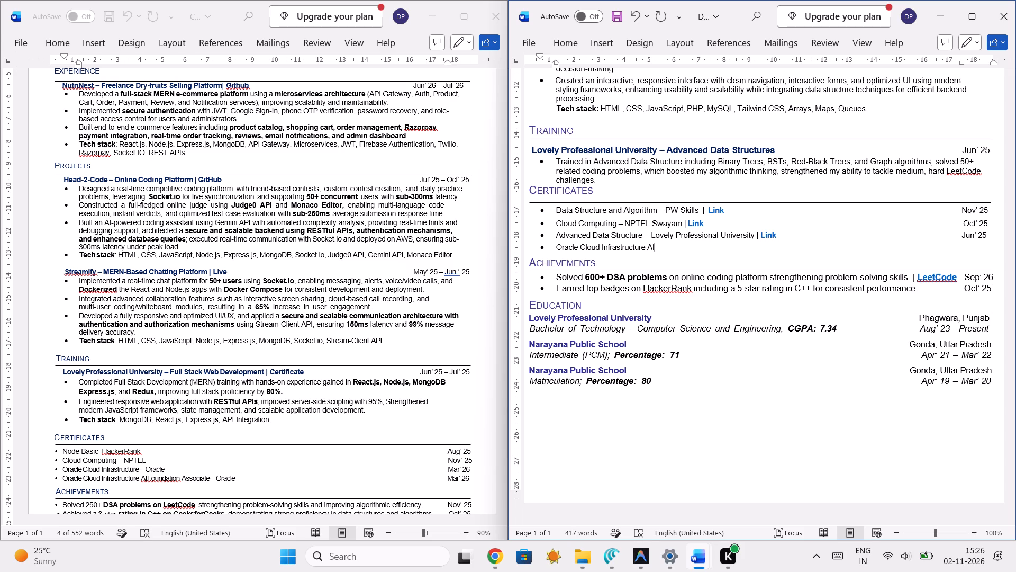
text(Foundation)
key(space)
text(Ass)
key(o)
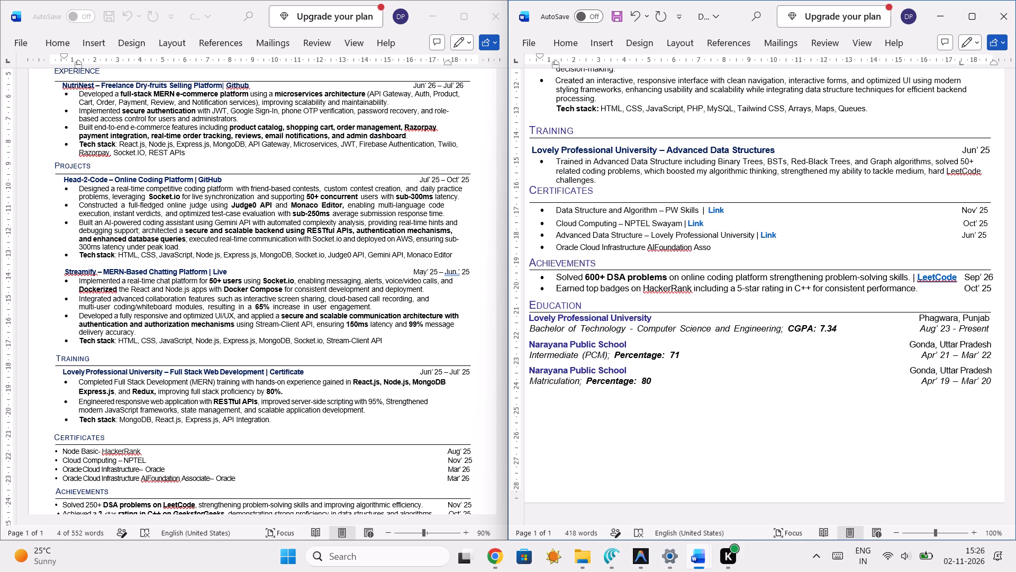
text(ciate)
key(space)
text(-)
key(space)
key(shift+o)
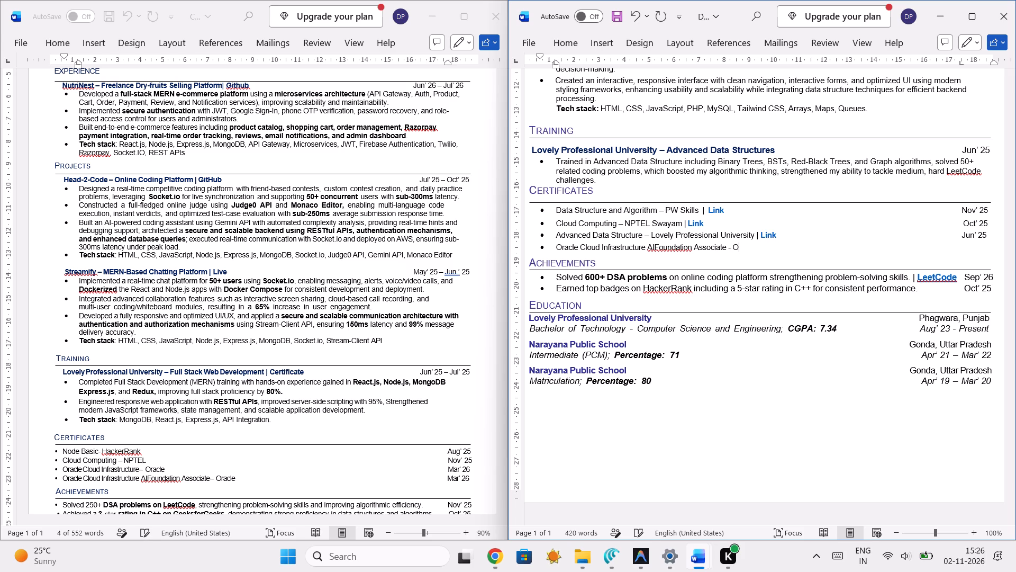
text(racle)
key(space)
Add the date "Mar' 26" to the new Oracle certificate entry, aligned with the dates of the other certificates.
click(229, 478)
double_click(229, 478)
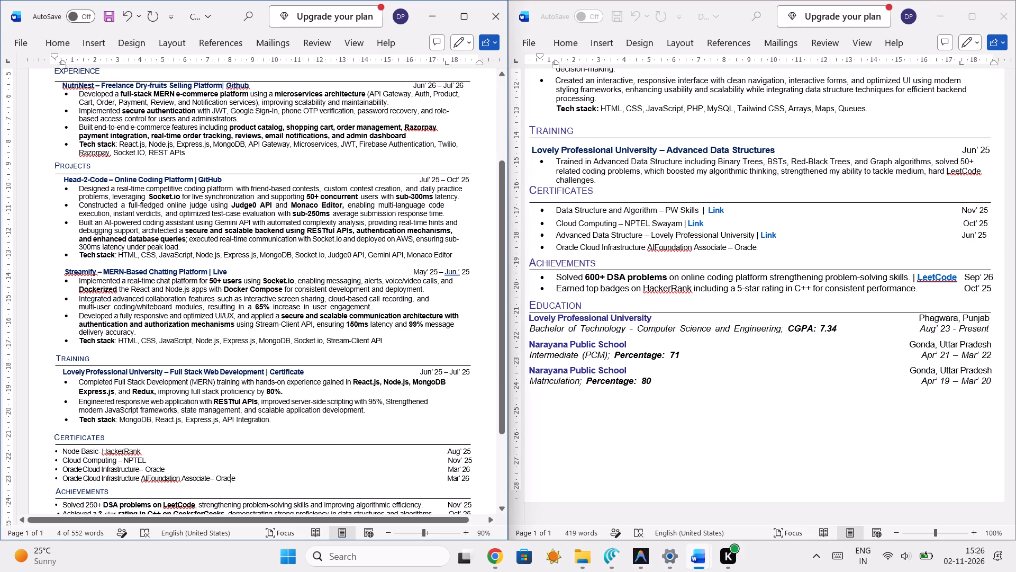
double_click(229, 478)
scroll(294, 425, down, 1)
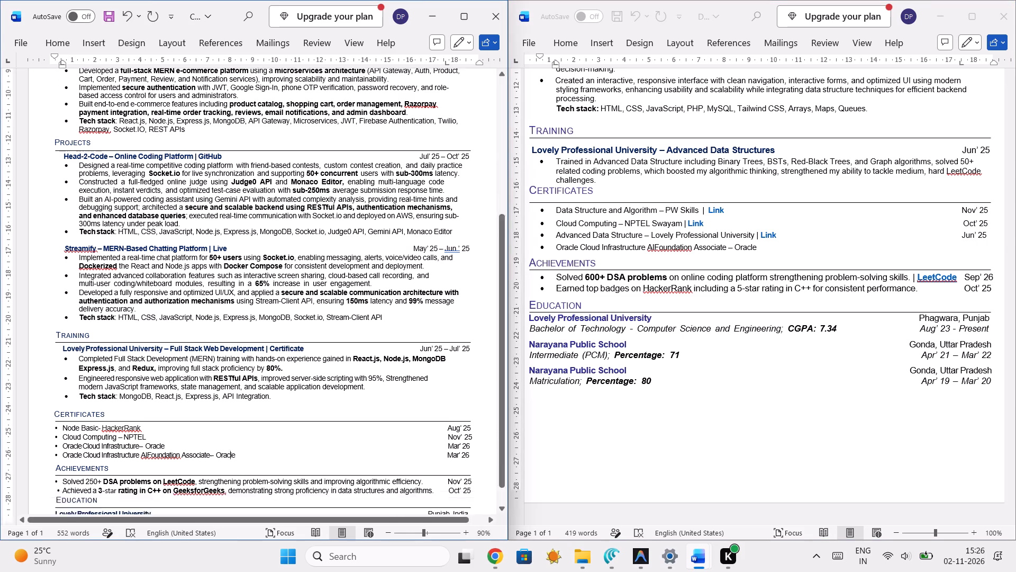
scroll(294, 425, down, 2)
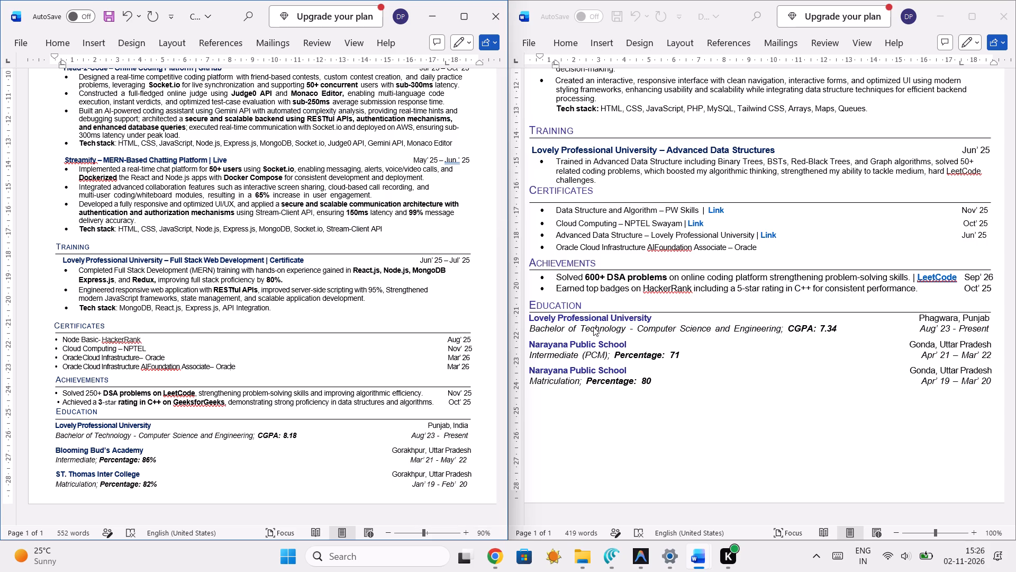
click(961, 243)
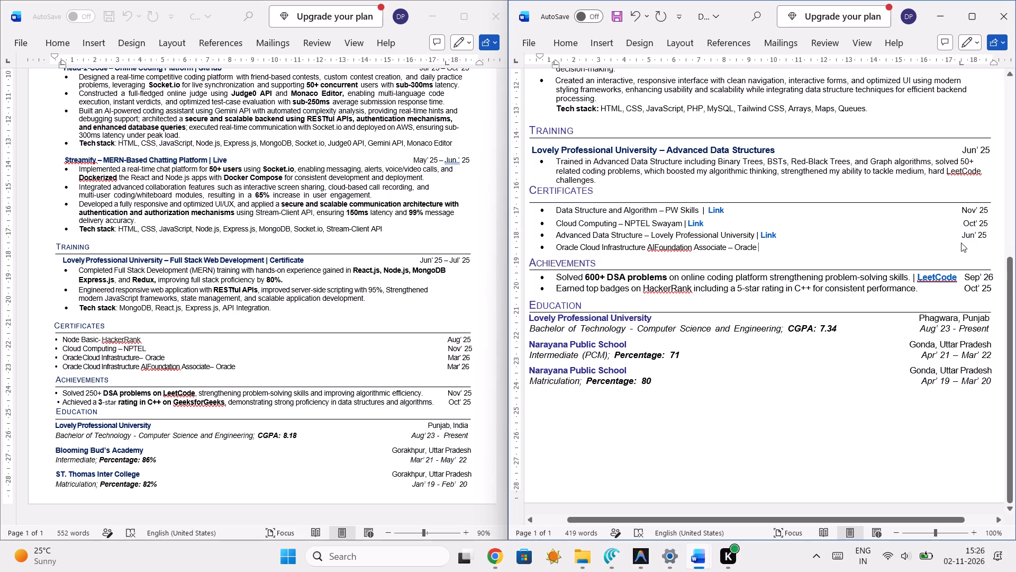
click(961, 243)
key(space)
key(space)
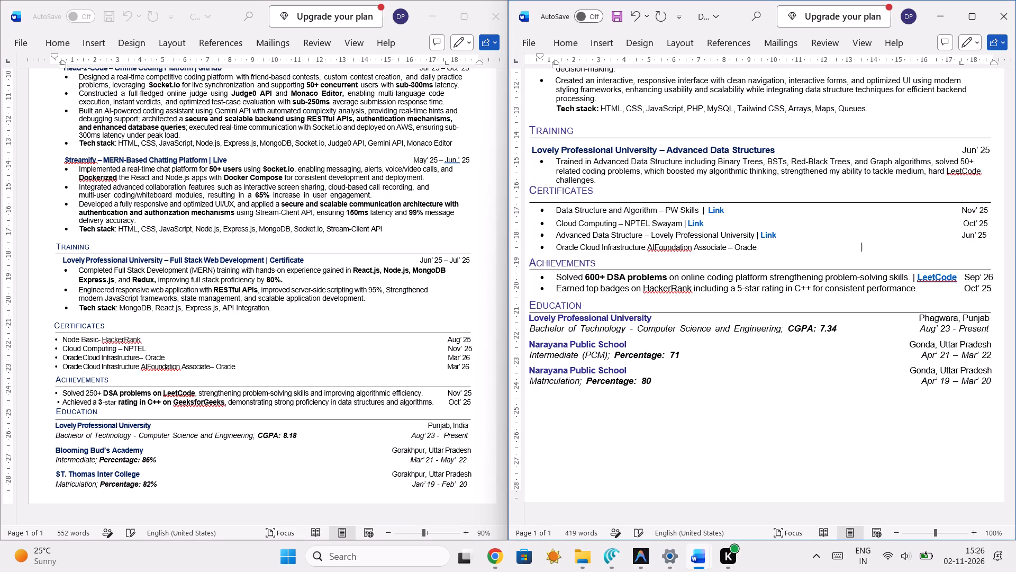
key(space)
text(ma)
key(r)
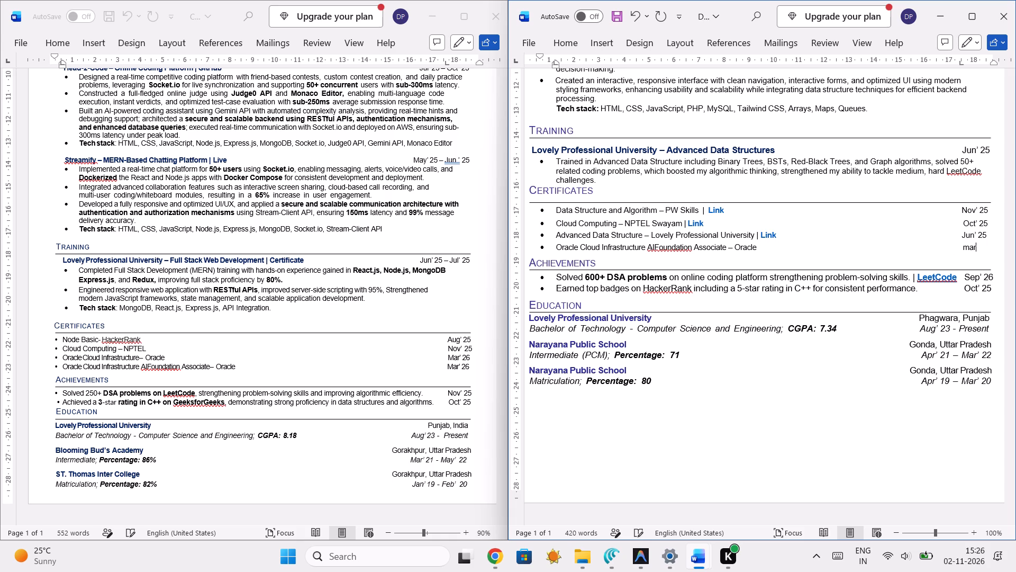
key(BackSpace)
key(BackSpace)
key(BackSpace)
text(Mar)
key(space)
key(BackSpace)
text(')
key(space)
text(26)
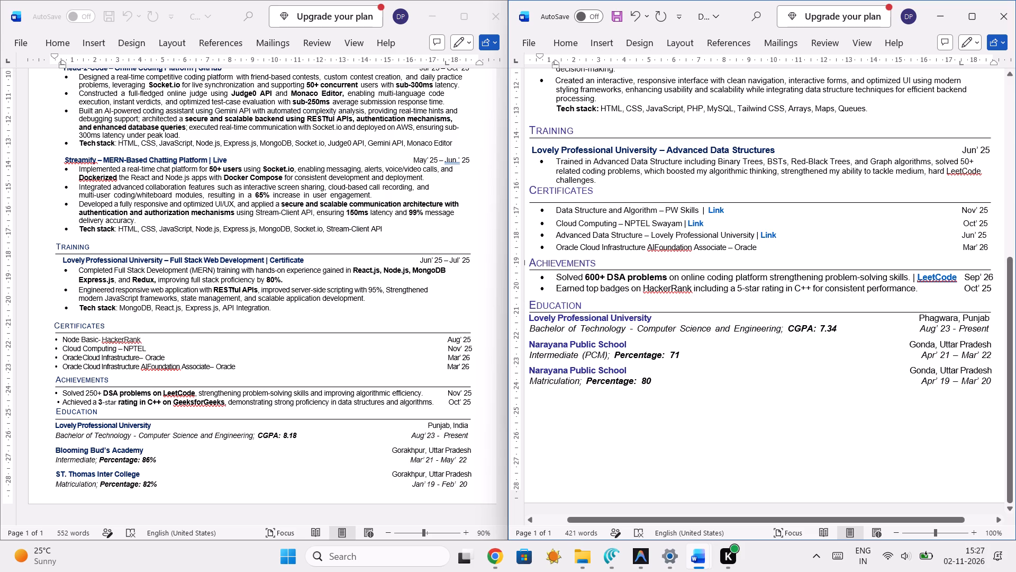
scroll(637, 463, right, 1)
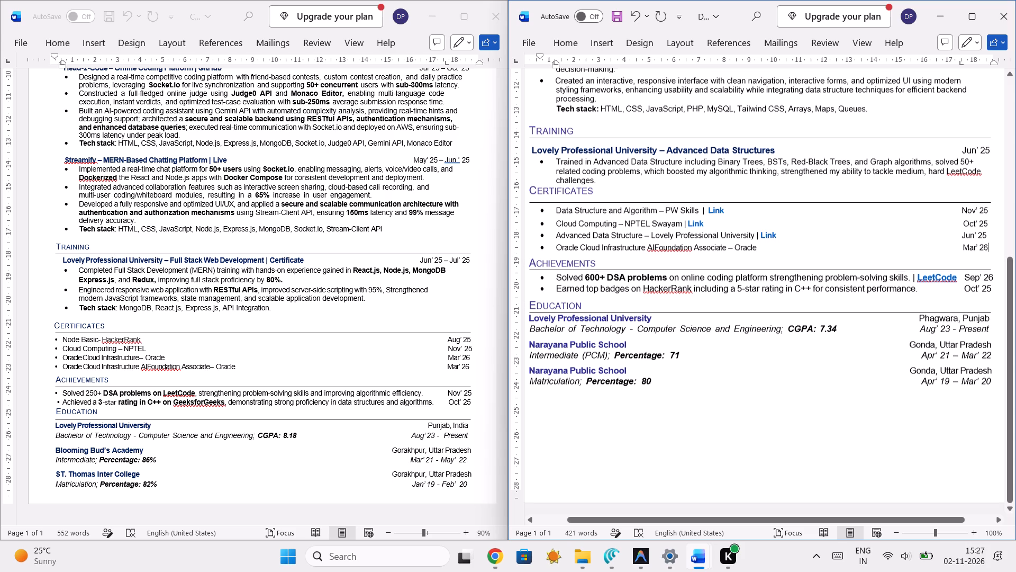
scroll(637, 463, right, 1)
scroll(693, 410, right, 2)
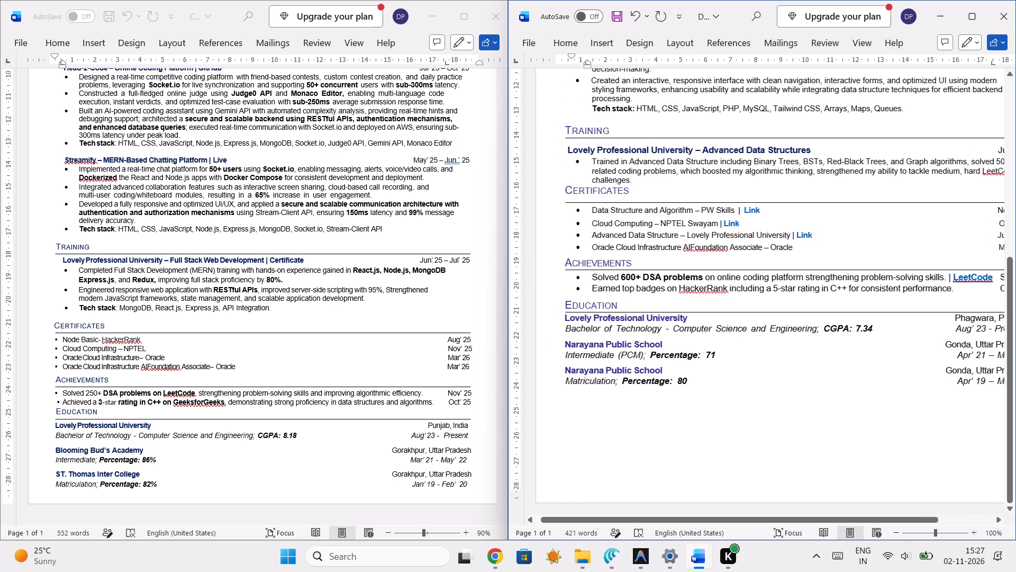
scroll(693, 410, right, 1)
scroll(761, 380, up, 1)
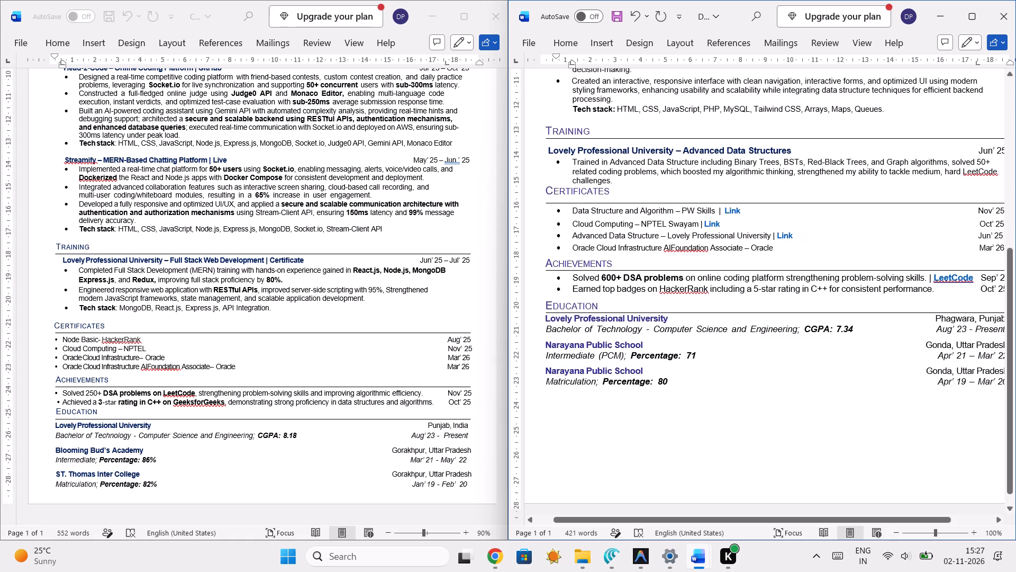
Change the HackerRank C++ rating in the second Achievements bullet to 3-star.
scroll(761, 380, up, 1)
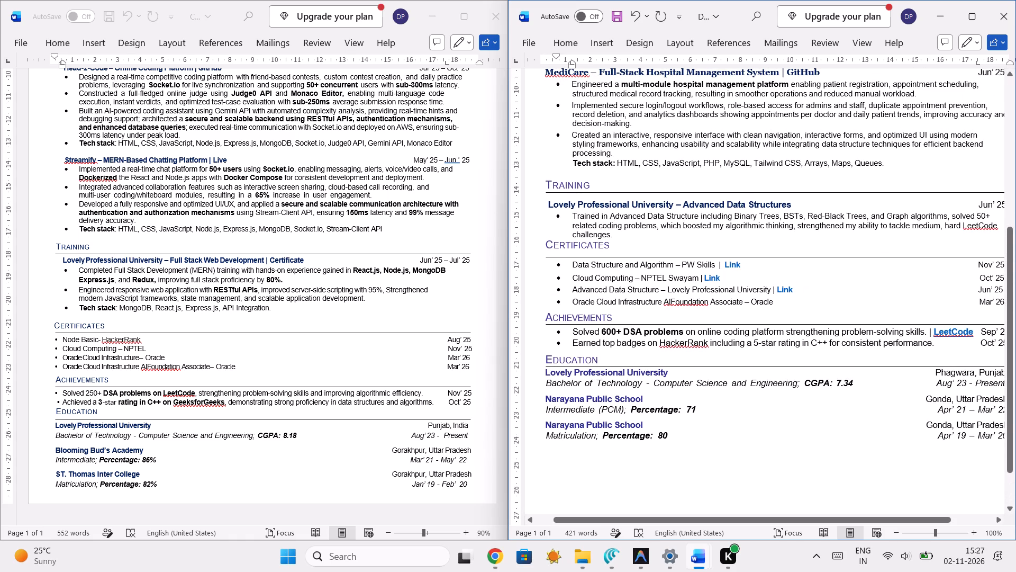
click(760, 342)
key(Left)
key(BackSpace)
key(3)
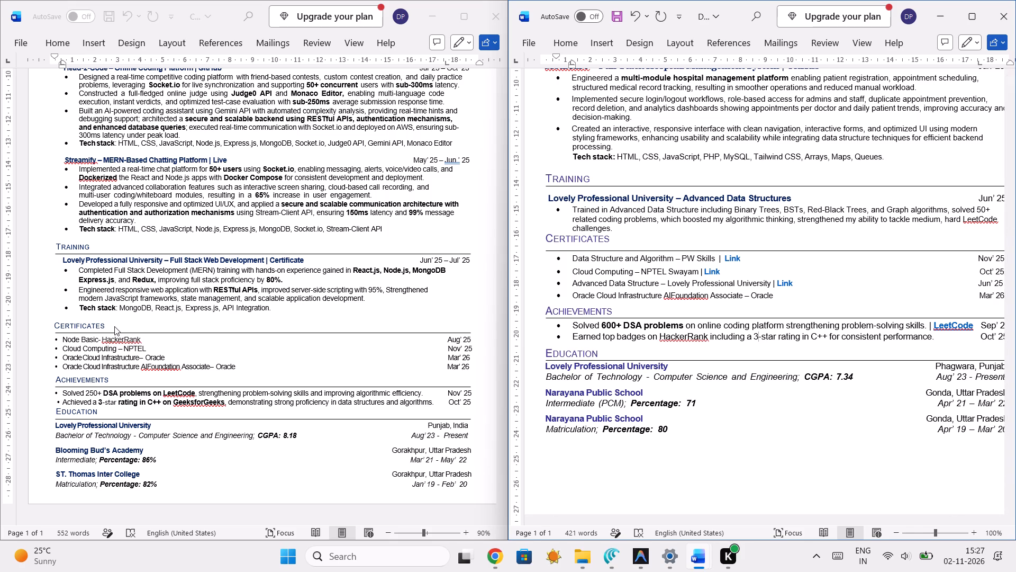
Copy the hex font colour code of the Certificates heading in the reference resume.
drag(109, 324, 96, 327)
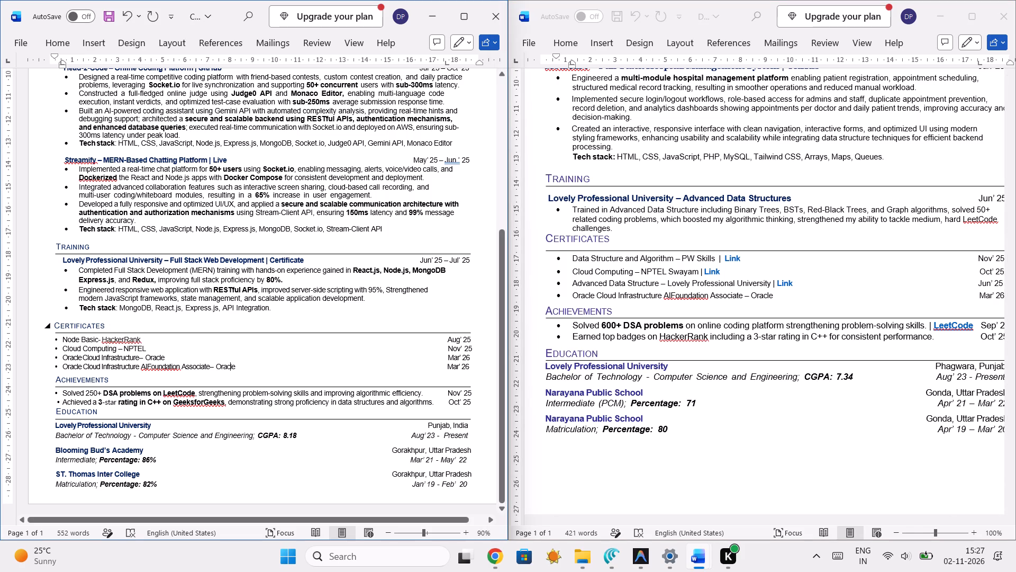
drag(96, 327, 104, 326)
drag(102, 325, 62, 325)
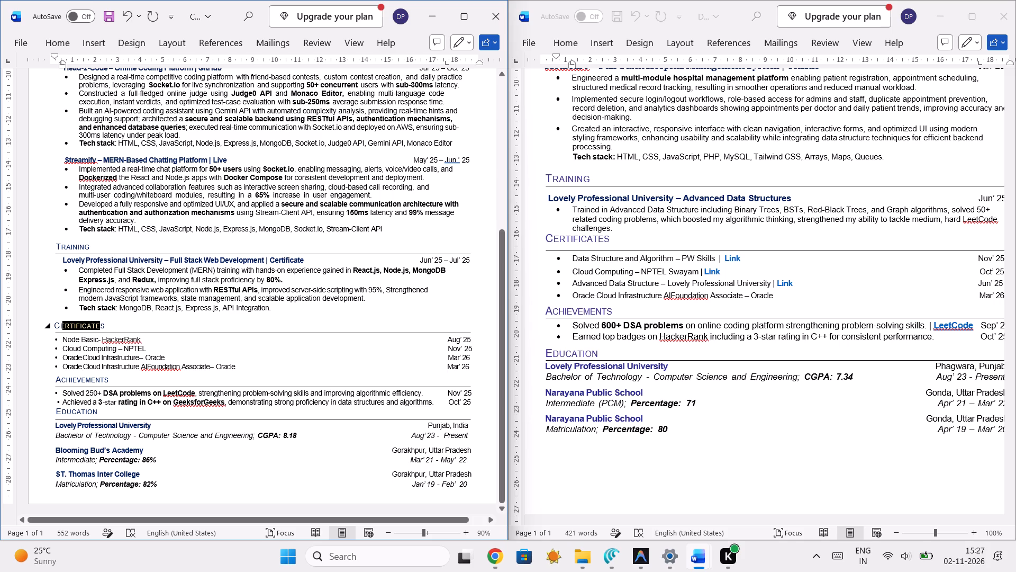
drag(62, 325, 53, 325)
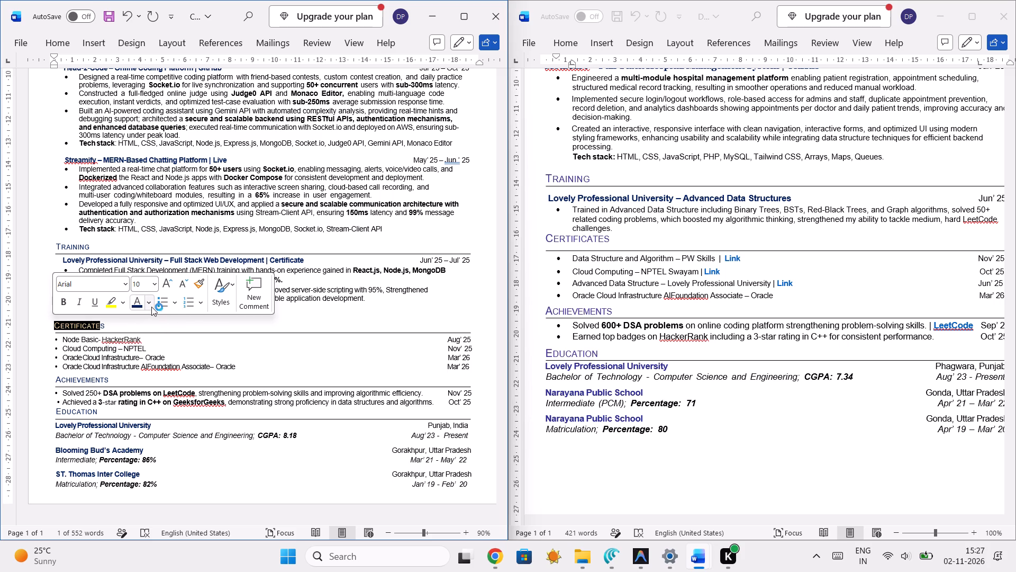
click(149, 303)
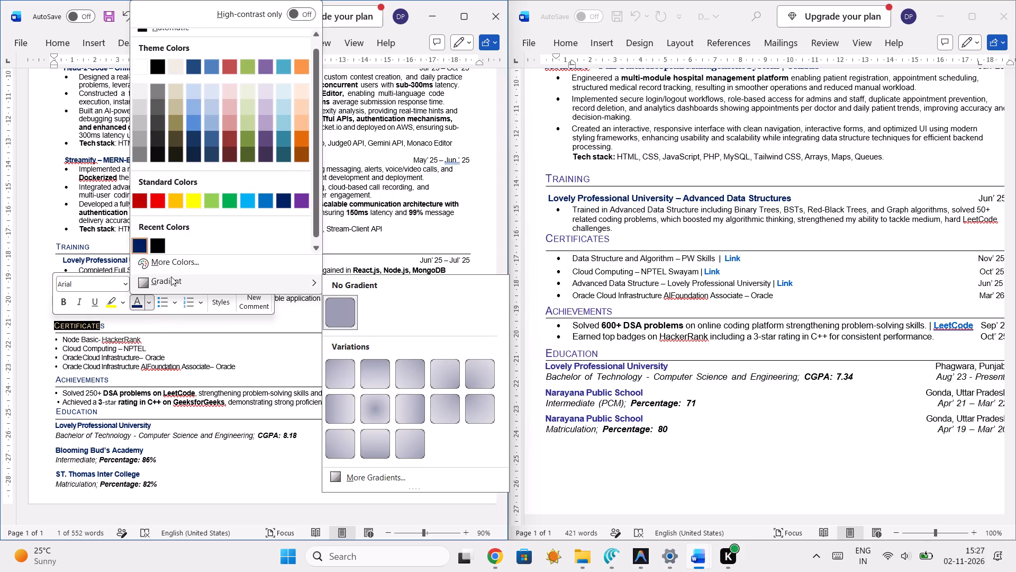
click(183, 267)
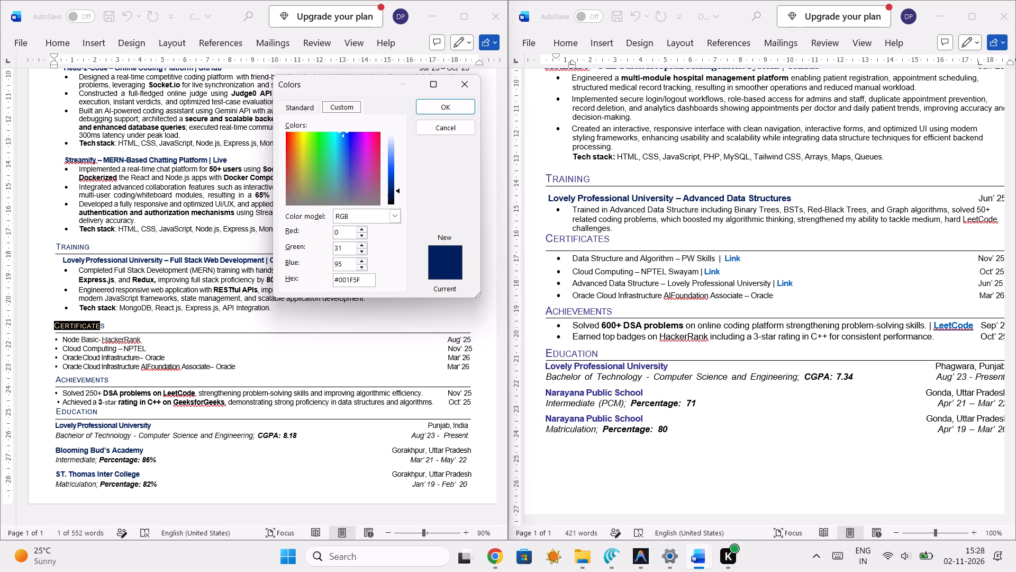
drag(364, 279, 318, 279)
key(ctrl+c)
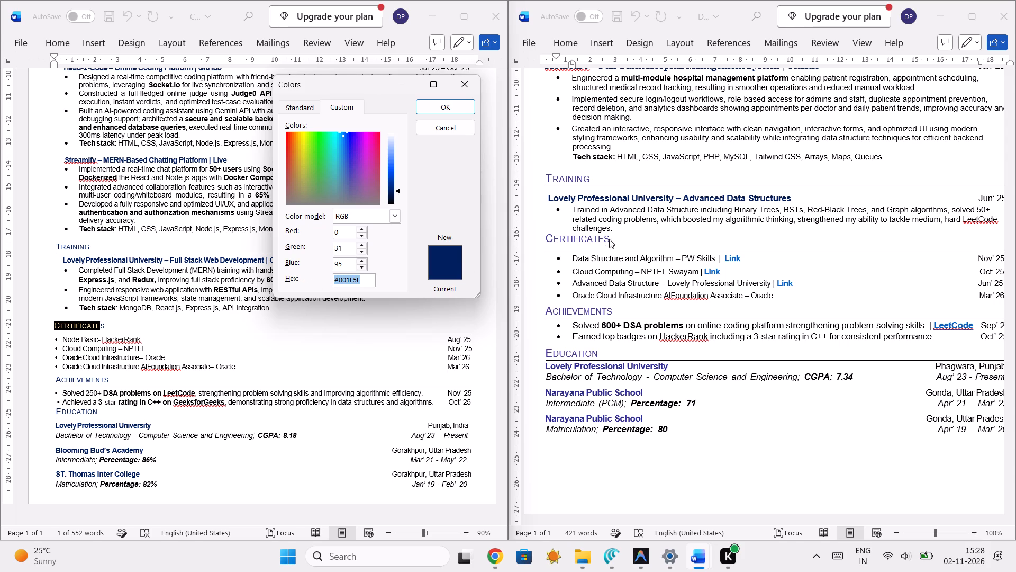
click(610, 237)
double_click(610, 237)
click(473, 92)
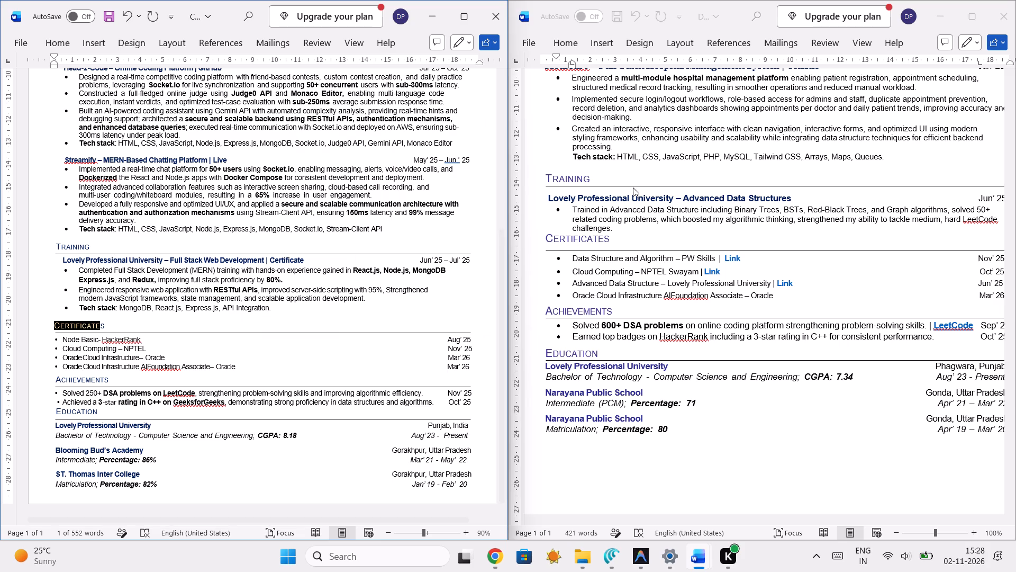
Set the Certificates heading in the edited resume to font size 10 and font colour #001F5F.
drag(614, 235, 600, 240)
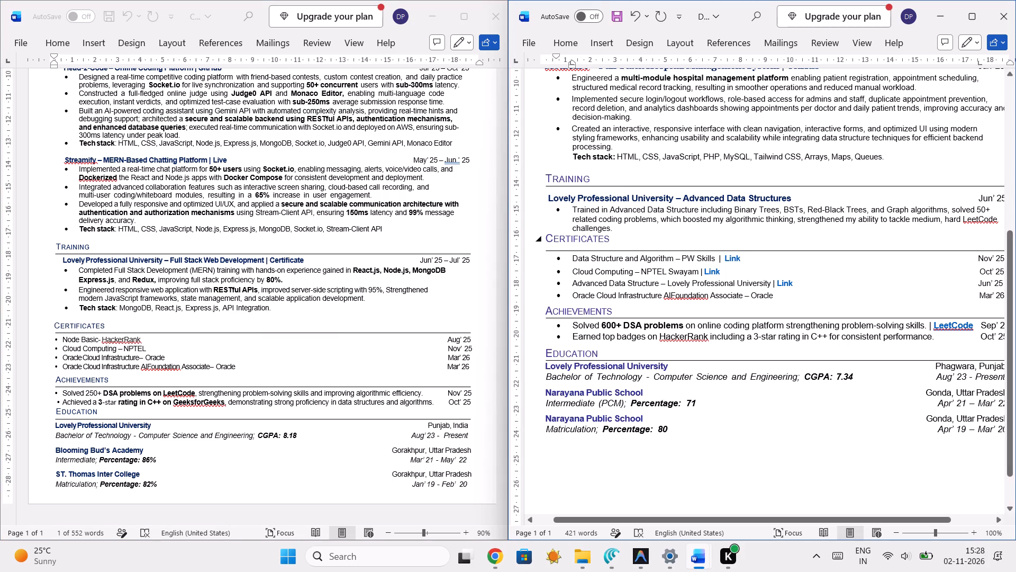
drag(600, 240, 613, 241)
drag(613, 241, 577, 239)
drag(577, 239, 543, 239)
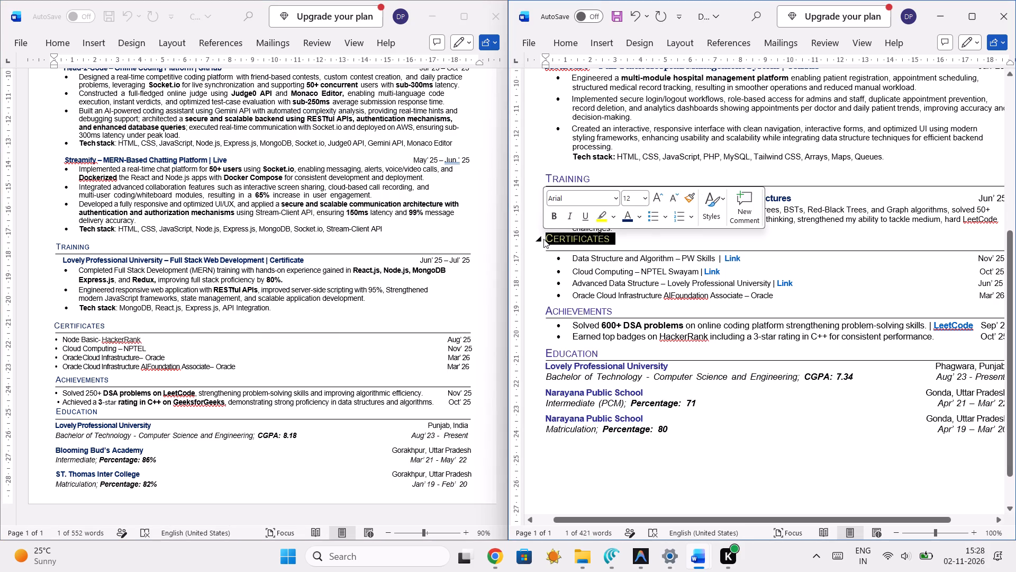
click(646, 196)
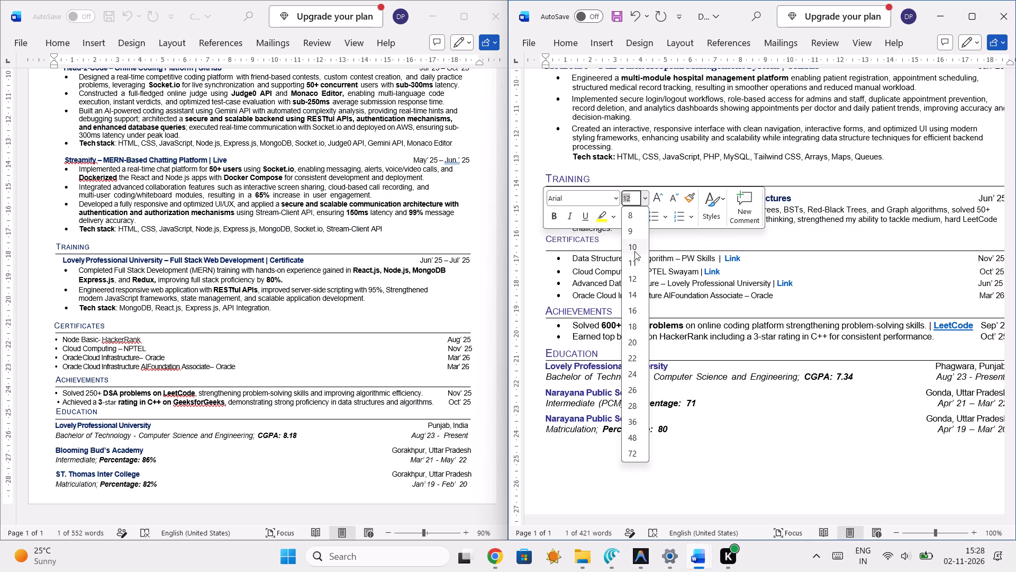
click(634, 251)
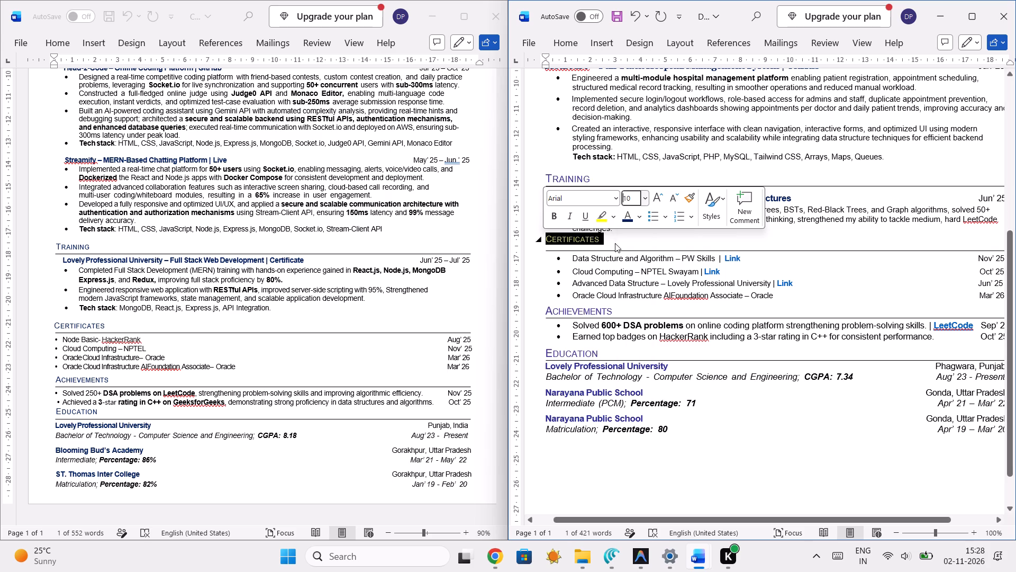
click(641, 216)
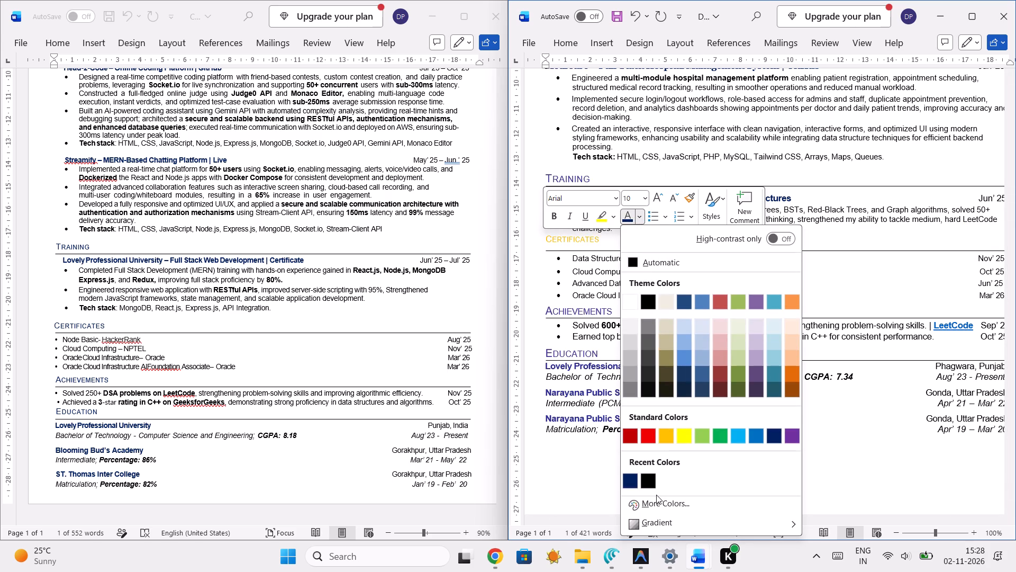
click(651, 502)
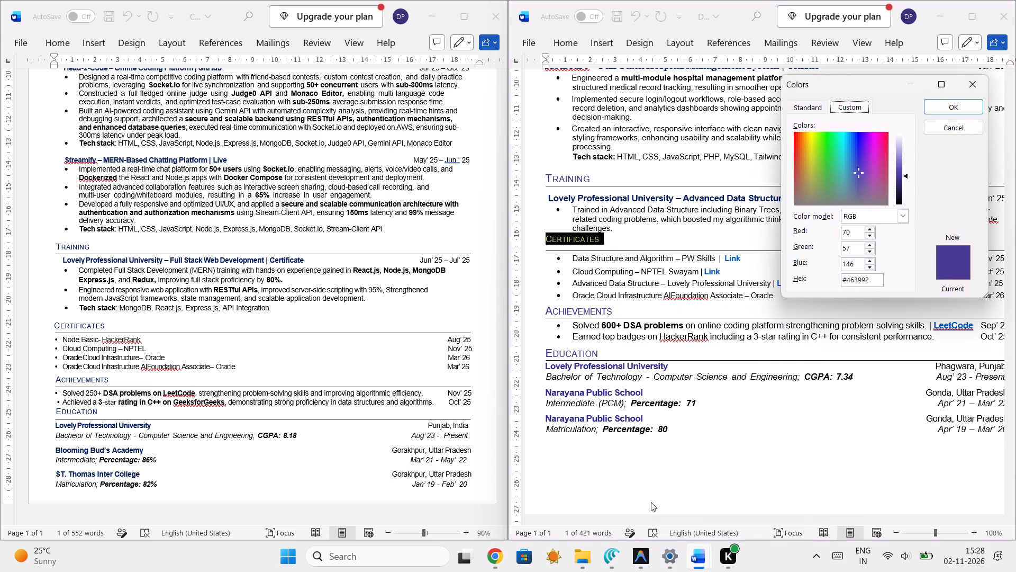
click(872, 280)
drag(872, 280, 834, 282)
key(ctrl+v)
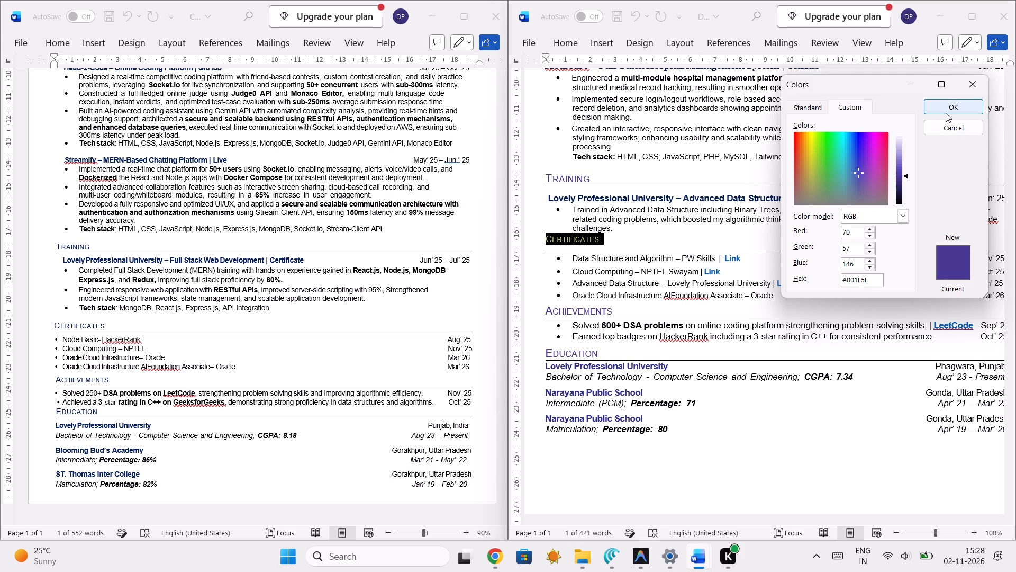
click(947, 110)
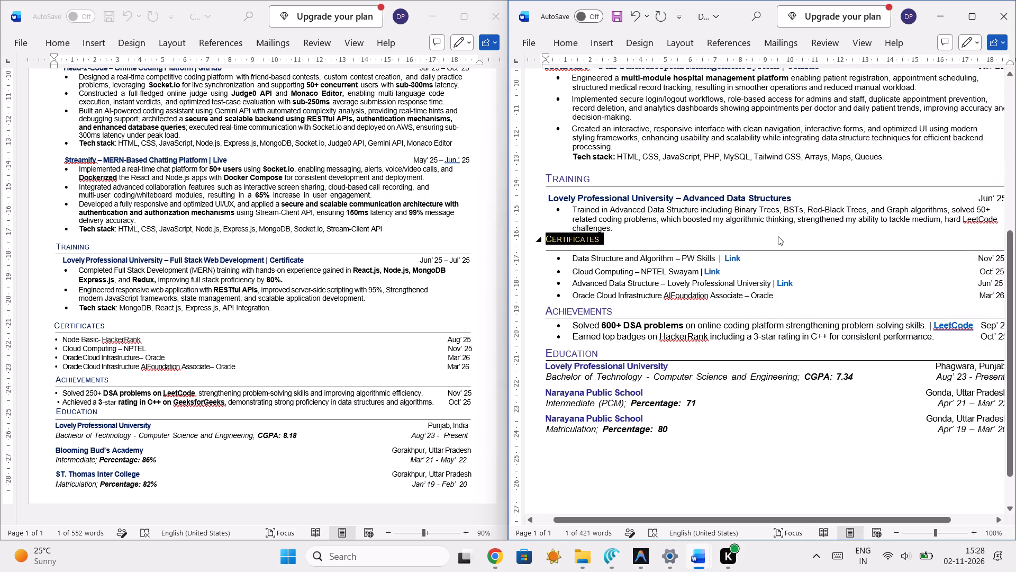
click(775, 236)
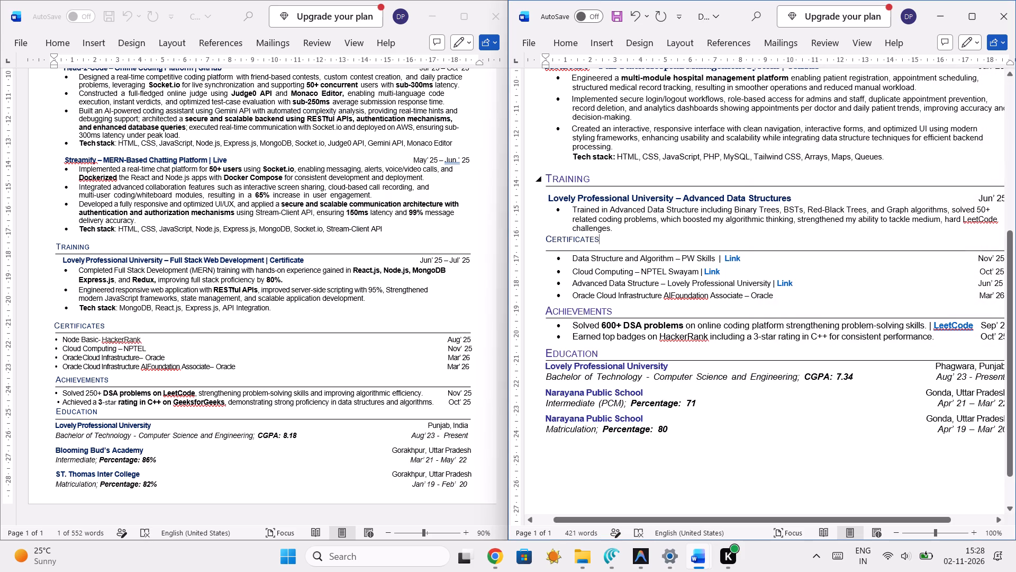
Set the Training heading in the edited resume to font size 10.
drag(593, 182, 555, 180)
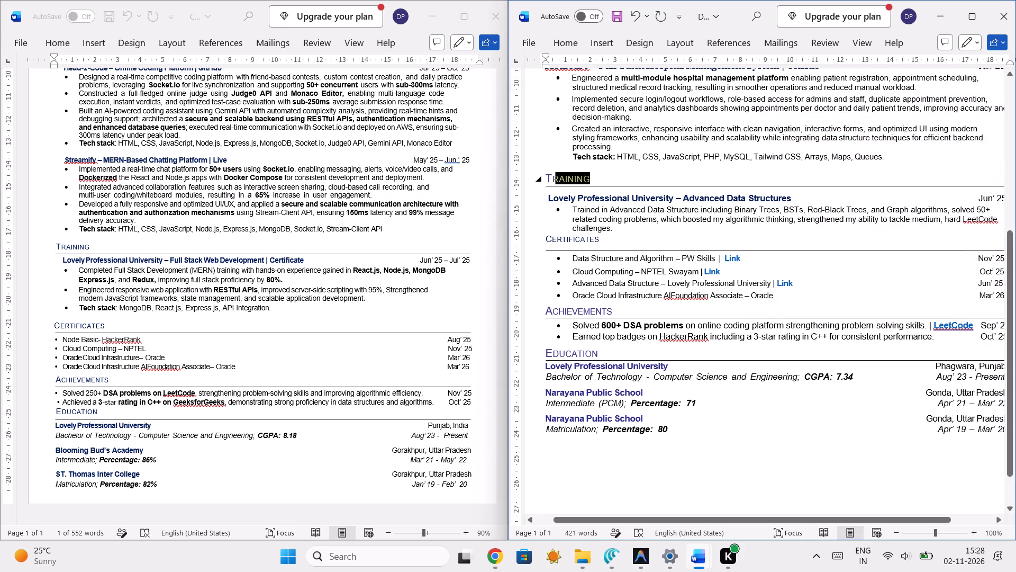
drag(555, 180, 546, 180)
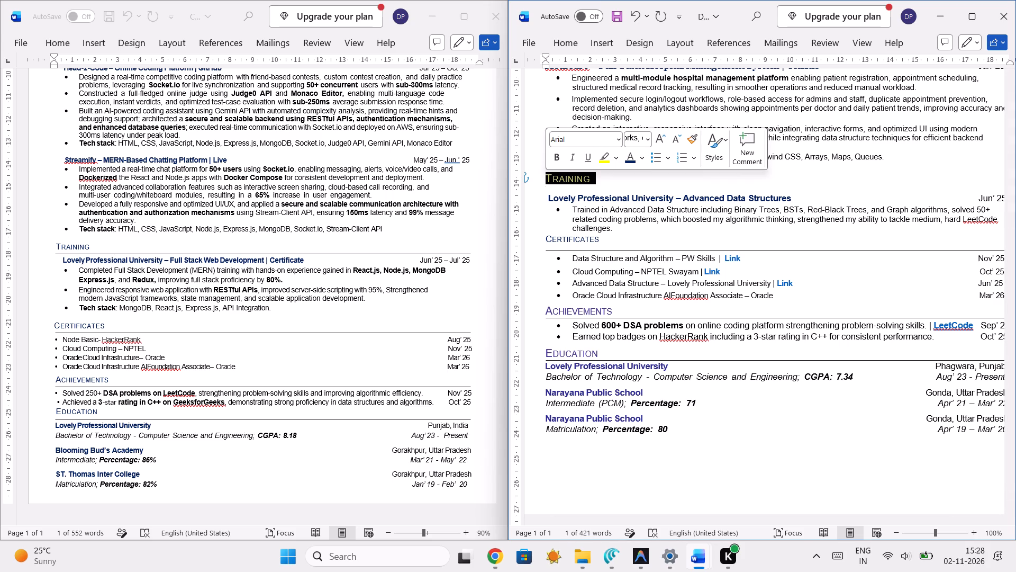
click(647, 136)
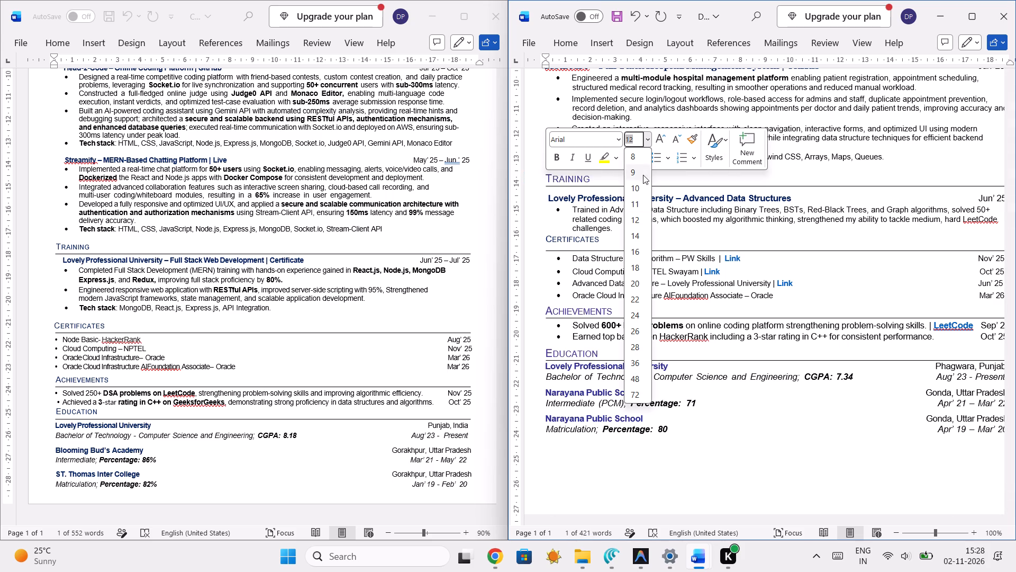
click(638, 185)
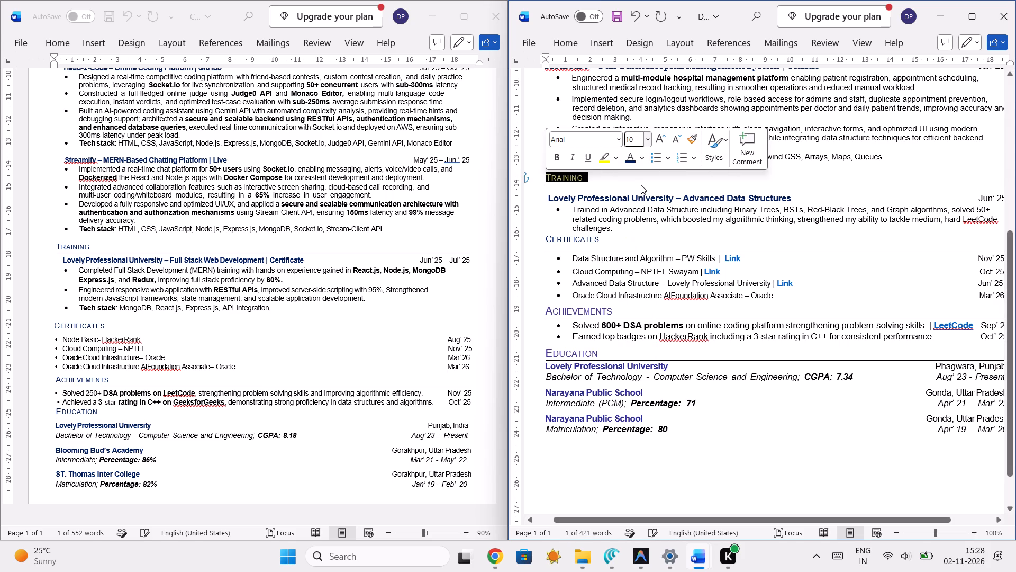
click(645, 183)
click(686, 235)
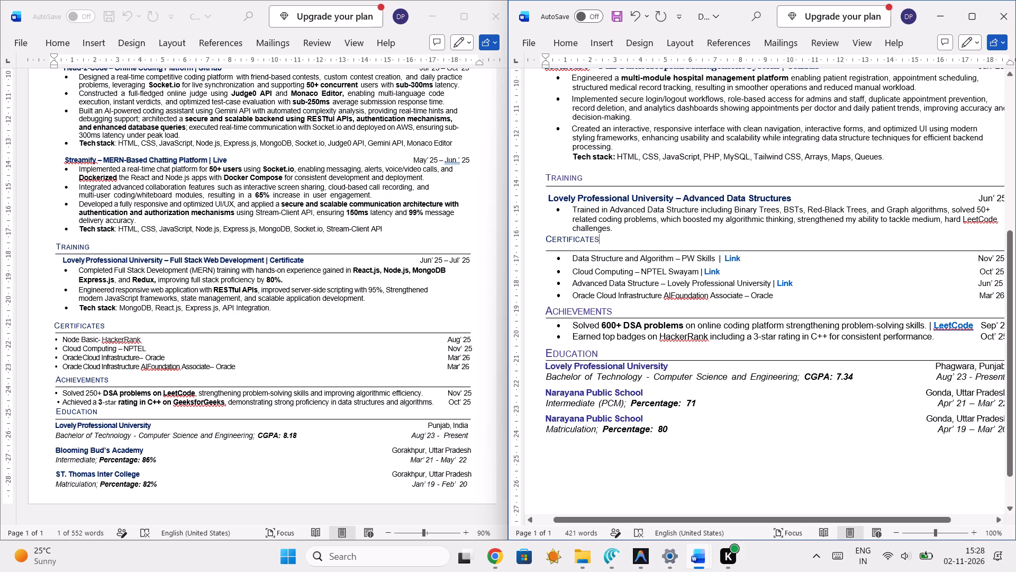
Set the Achievements heading in the edited resume to font size 10 and font colour #001F5F.
drag(616, 309, 579, 309)
drag(579, 309, 547, 309)
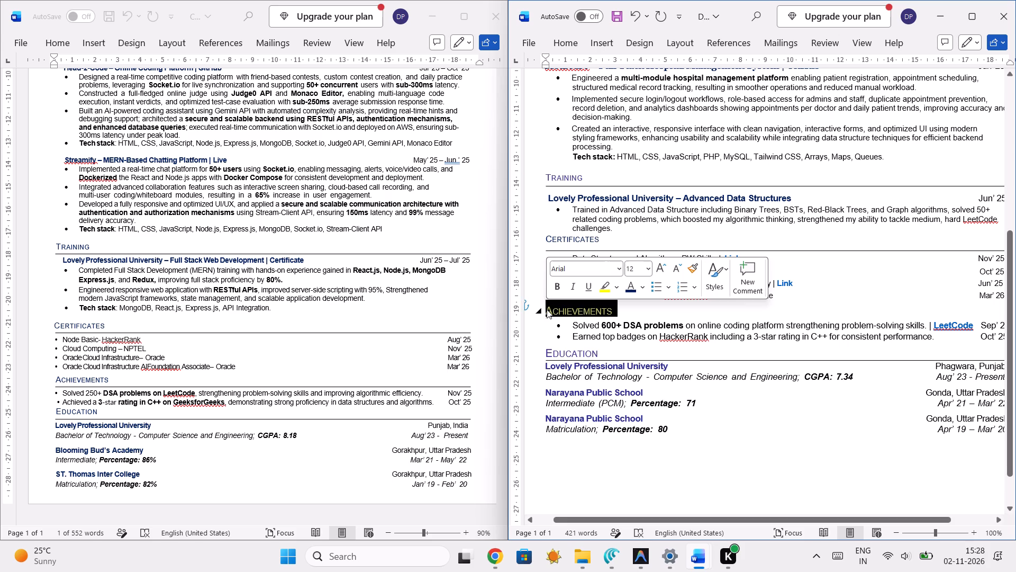
click(646, 270)
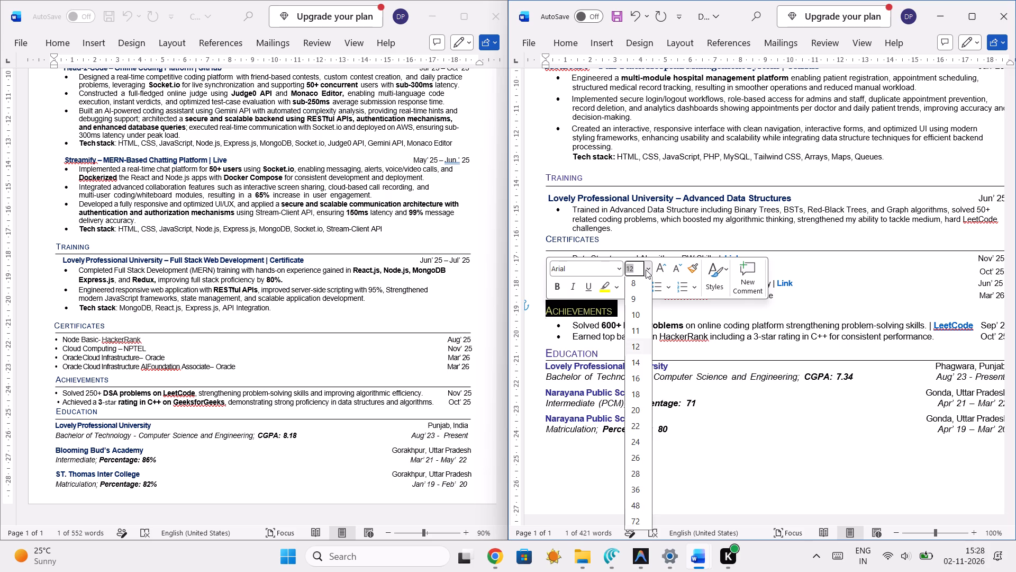
click(638, 321)
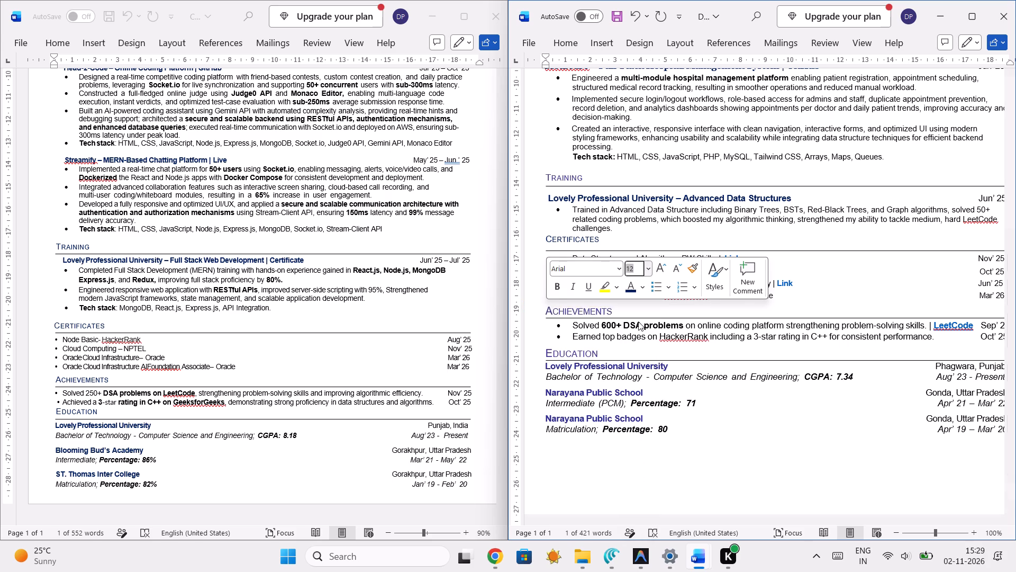
click(641, 280)
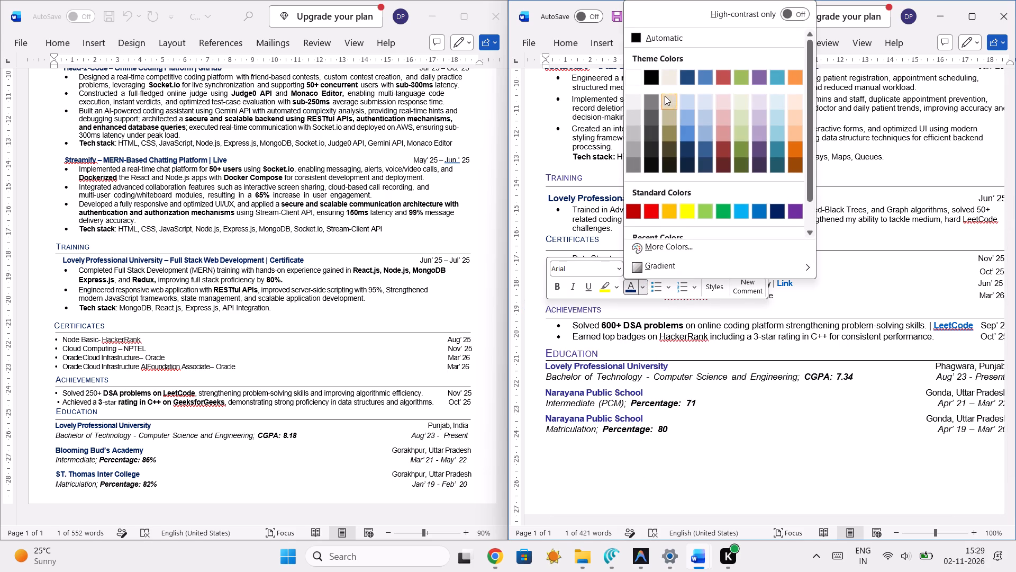
click(650, 242)
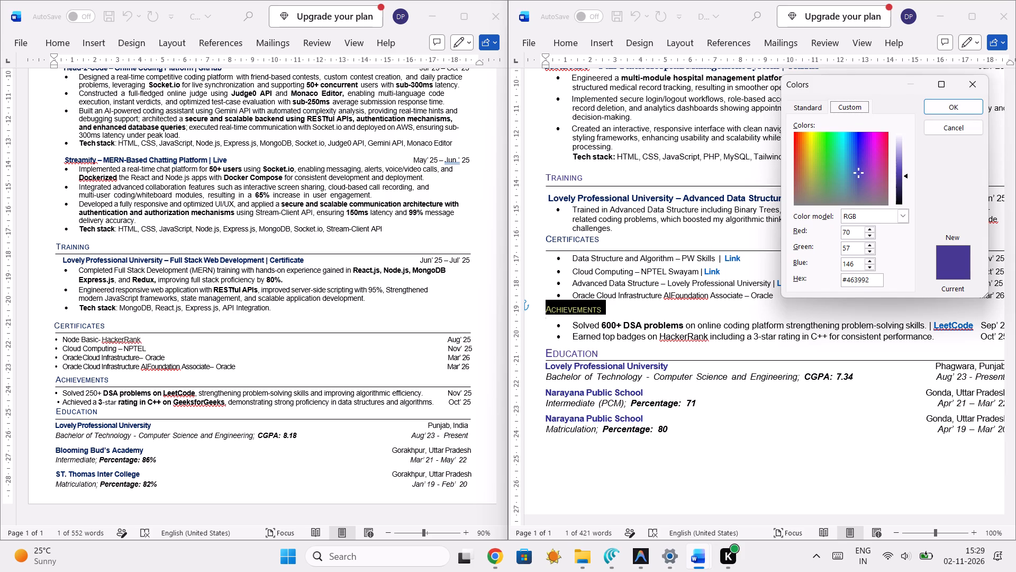
drag(875, 276, 839, 277)
key(ctrl+v)
click(954, 108)
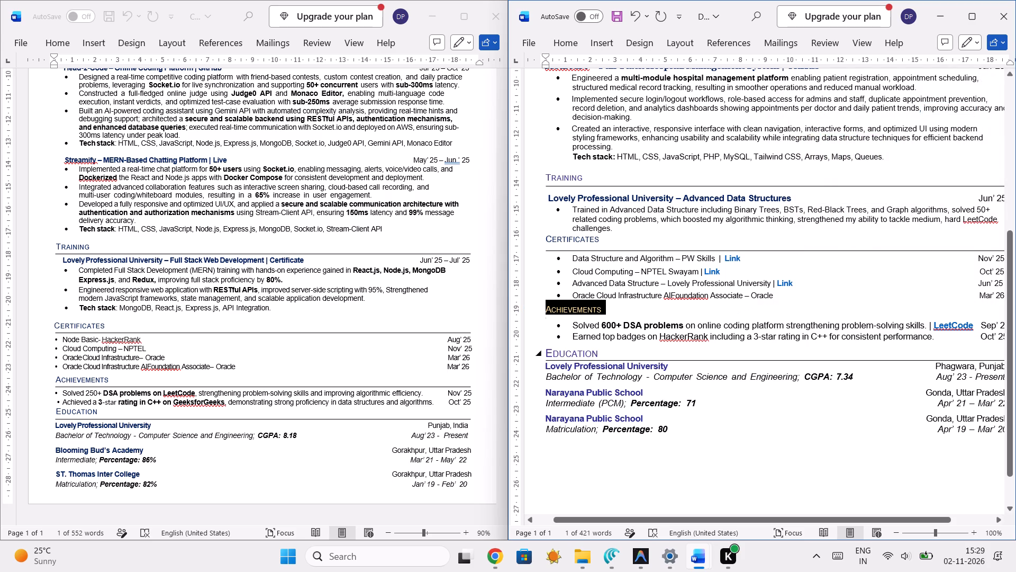
Set the Education heading in the edited resume to font size 10 and font colour #001F5F.
click(613, 355)
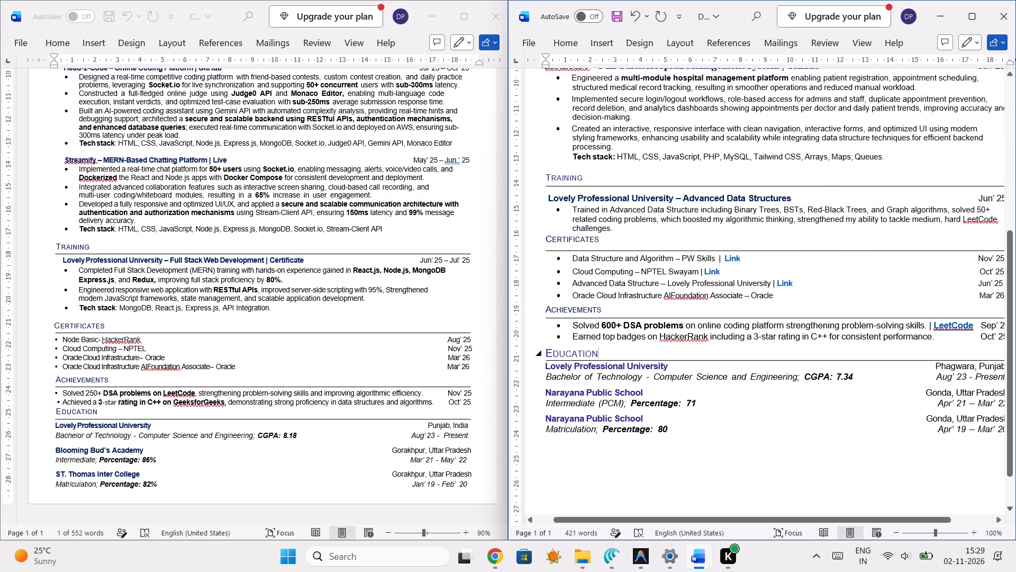
drag(600, 356, 546, 356)
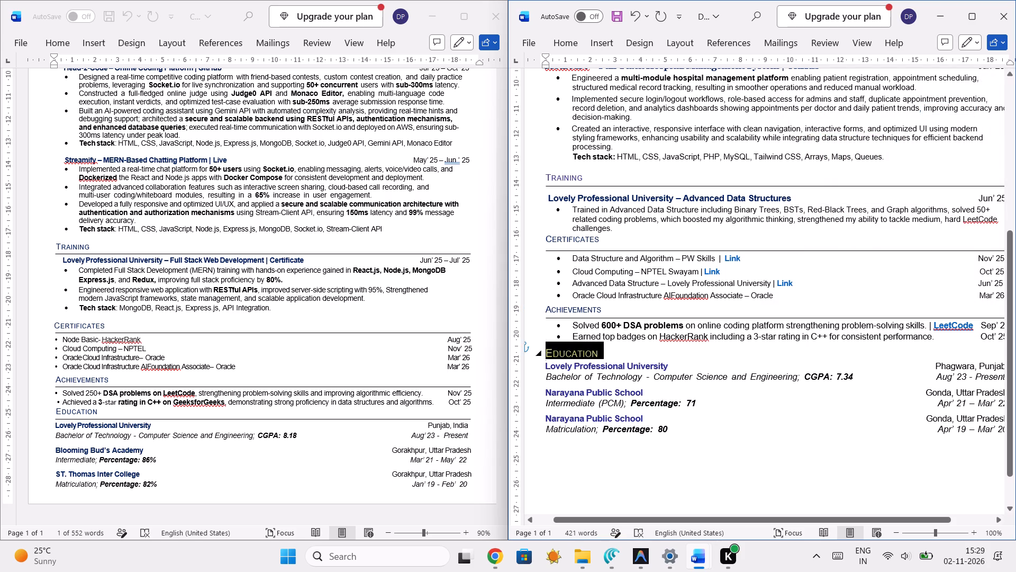
drag(546, 356, 544, 356)
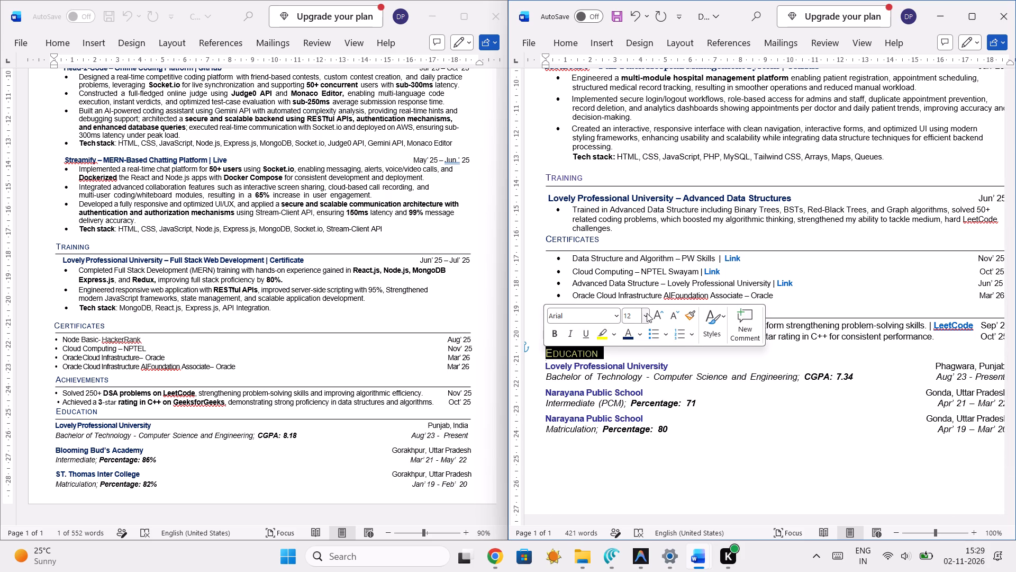
click(647, 313)
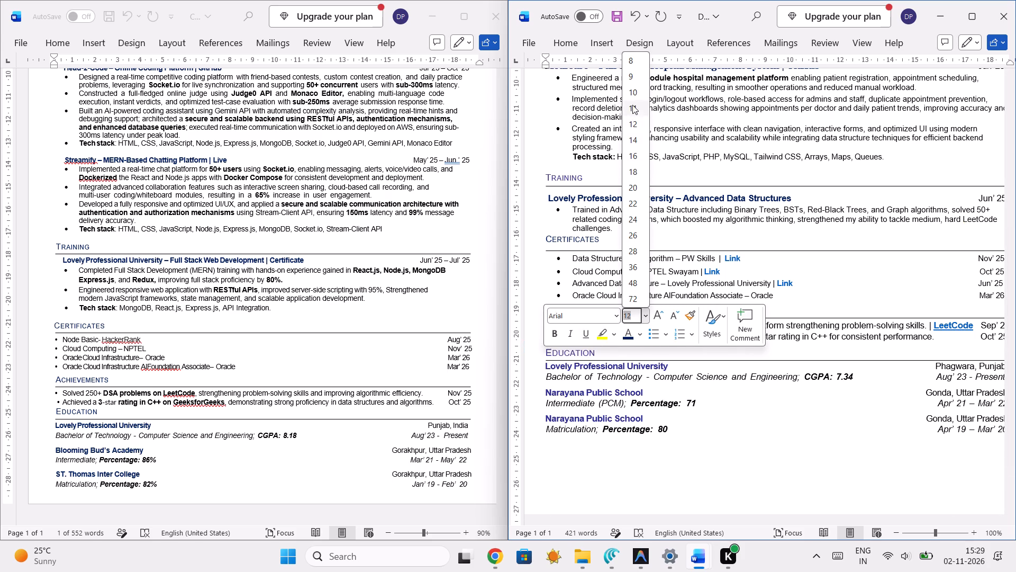
click(632, 95)
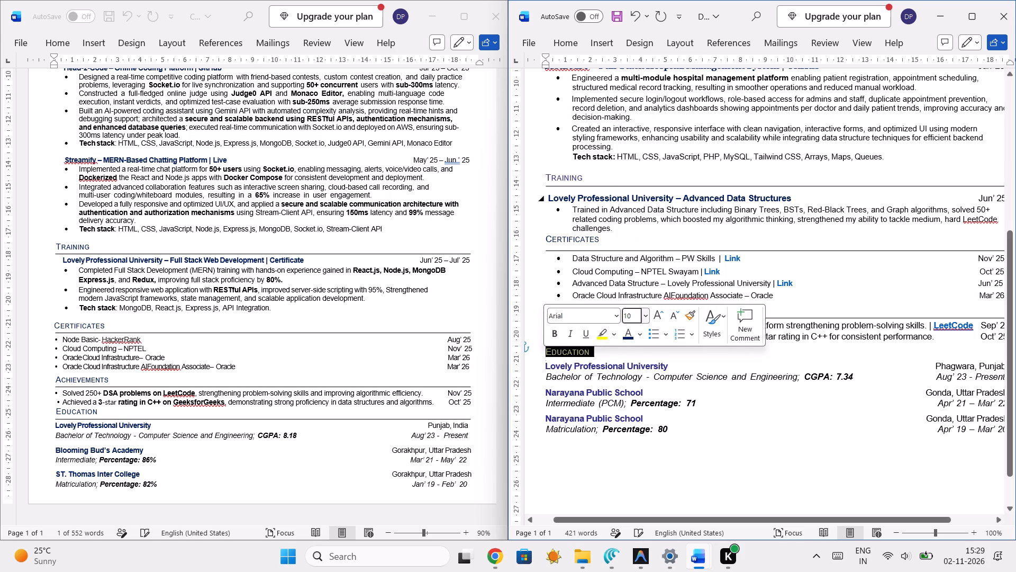
click(627, 359)
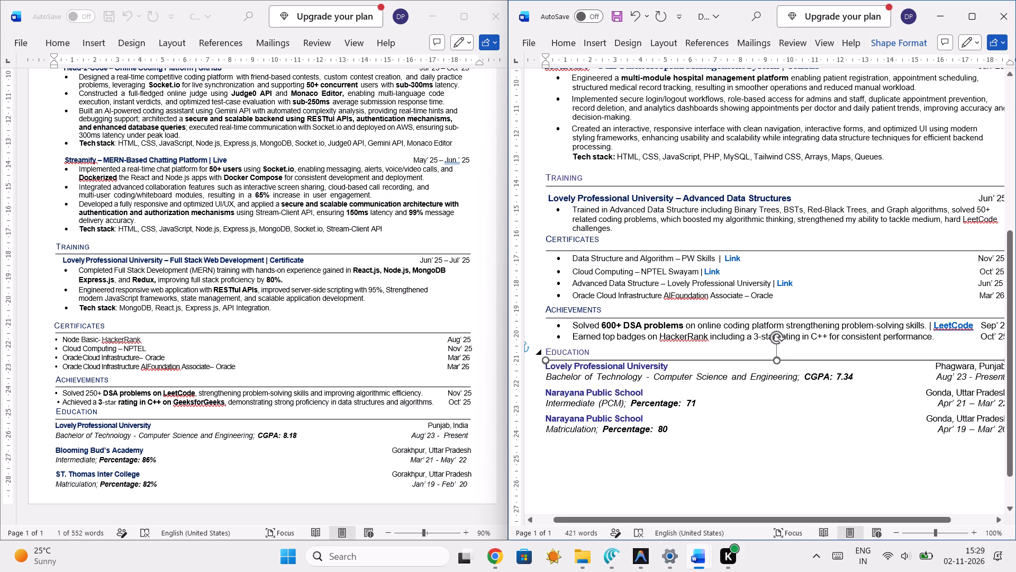
drag(590, 353, 545, 355)
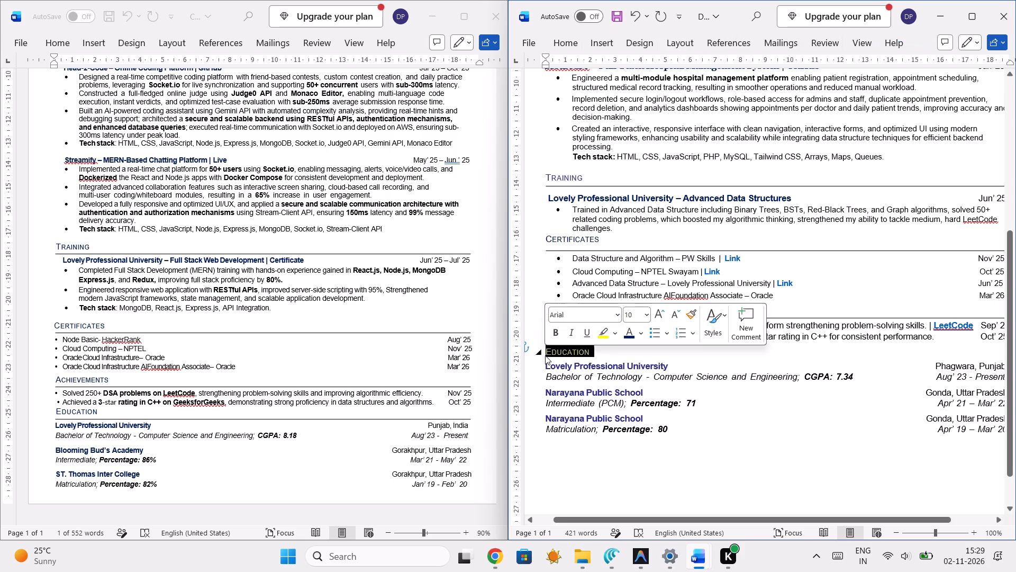
click(640, 332)
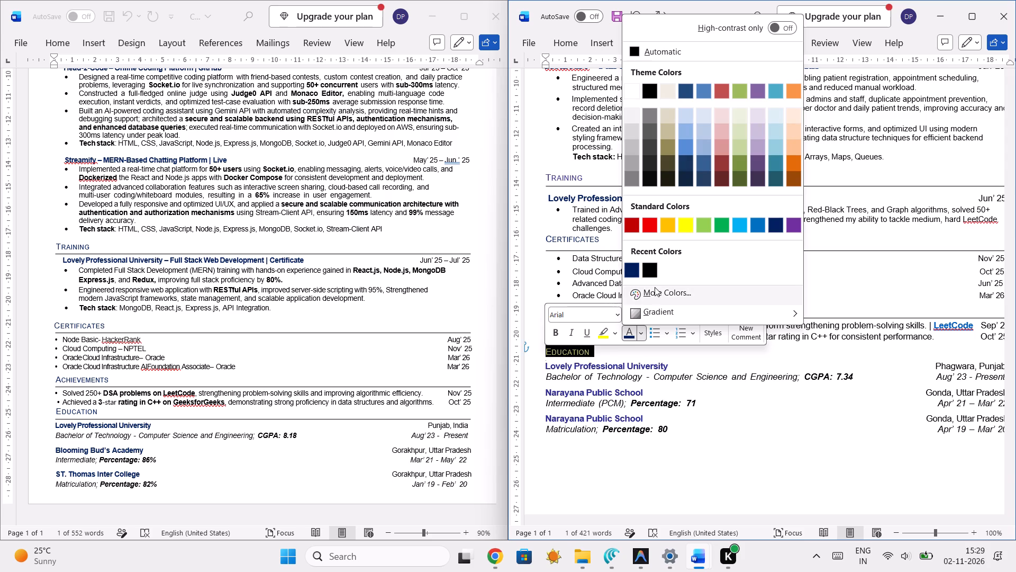
click(655, 287)
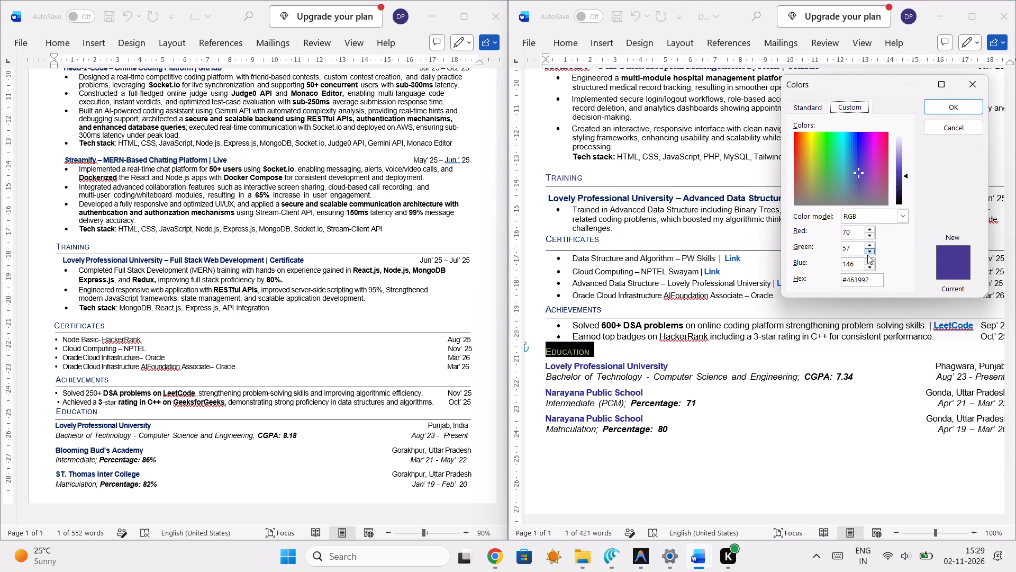
drag(874, 281, 843, 276)
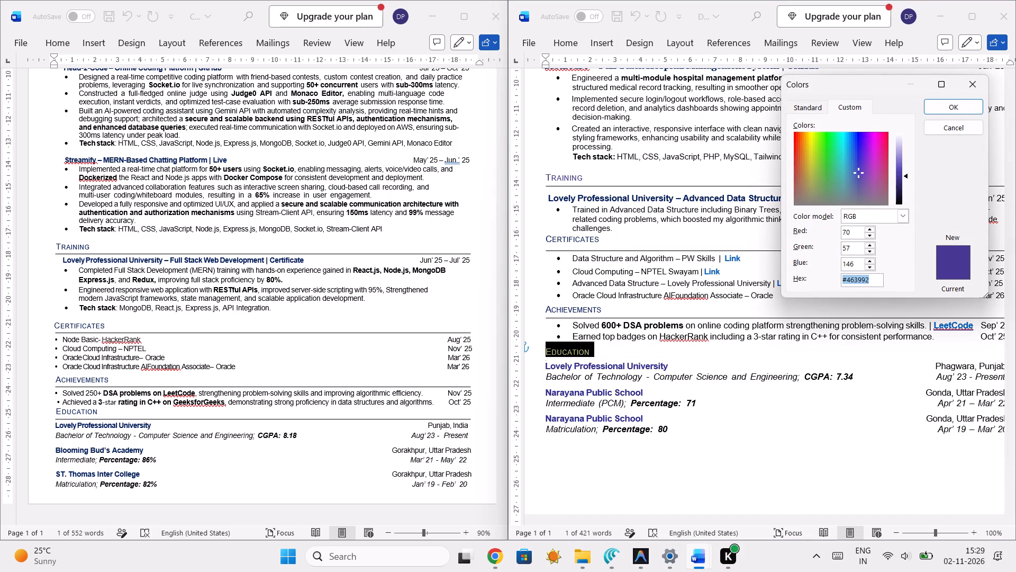
drag(843, 276, 839, 276)
key(ctrl+v)
click(839, 276)
click(933, 106)
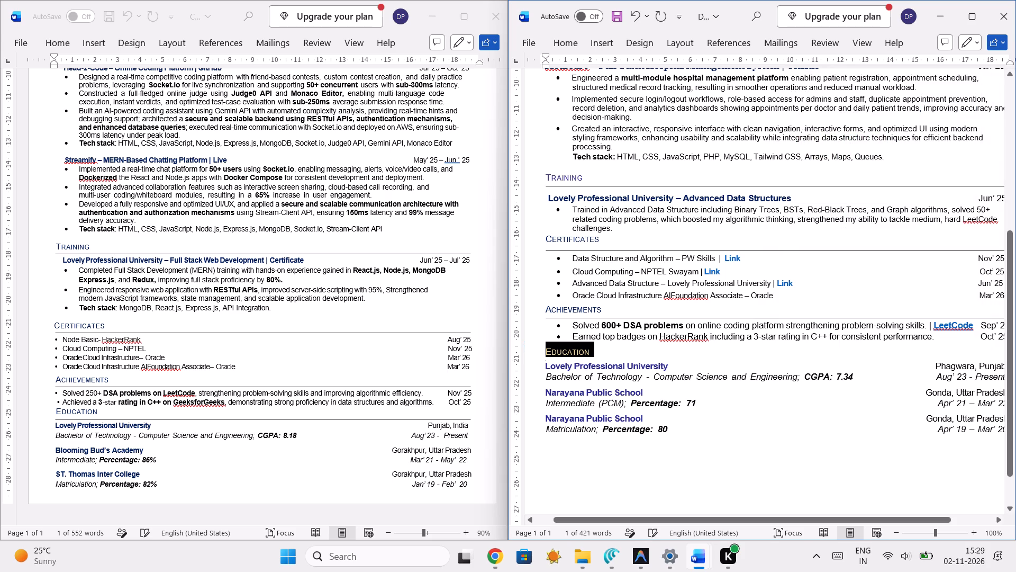
Apply the recently used dark blue font colour to Lovely Professional University under Education in the edited resume.
click(669, 368)
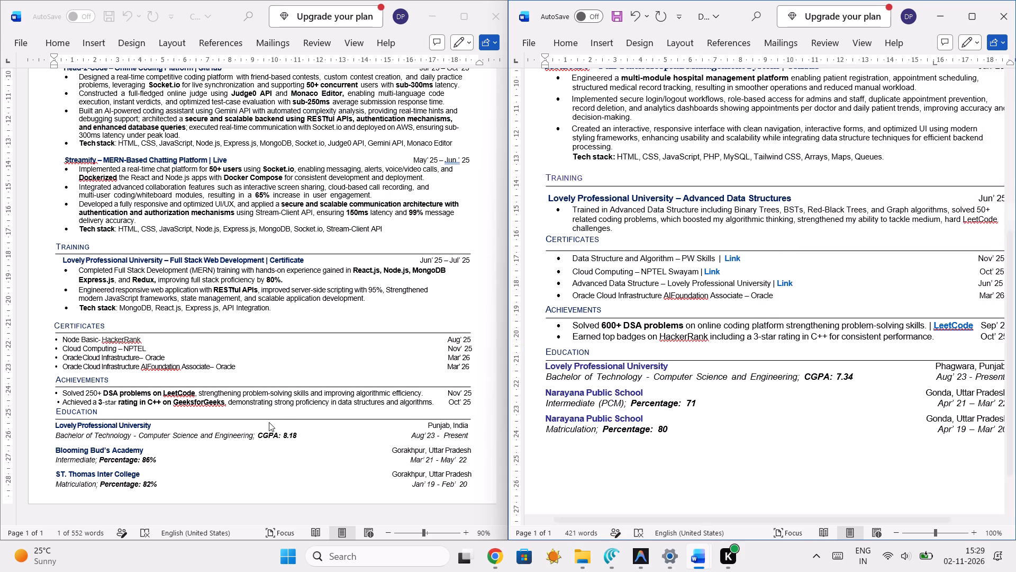
scroll(269, 422, down, 2)
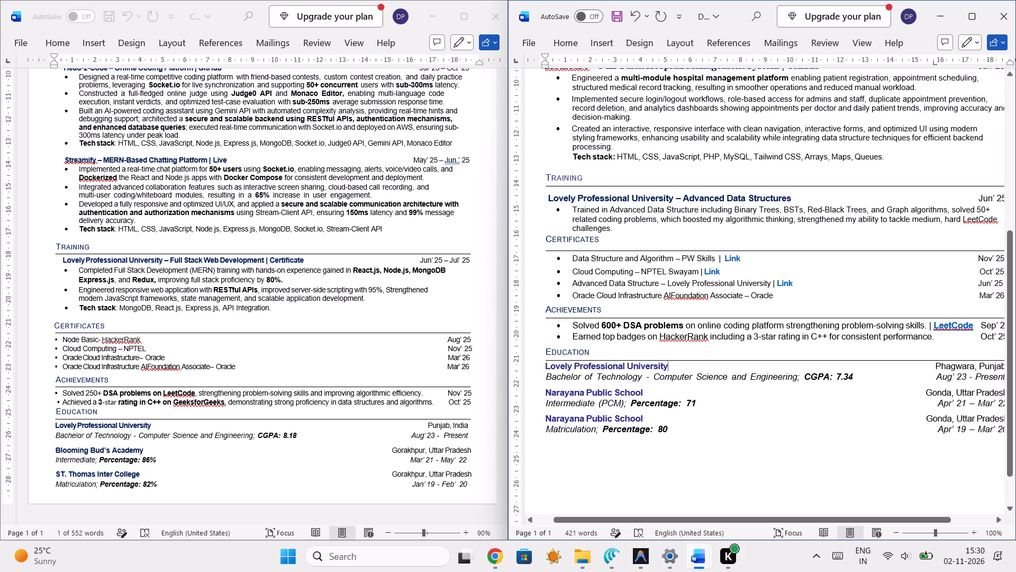
drag(678, 365, 538, 372)
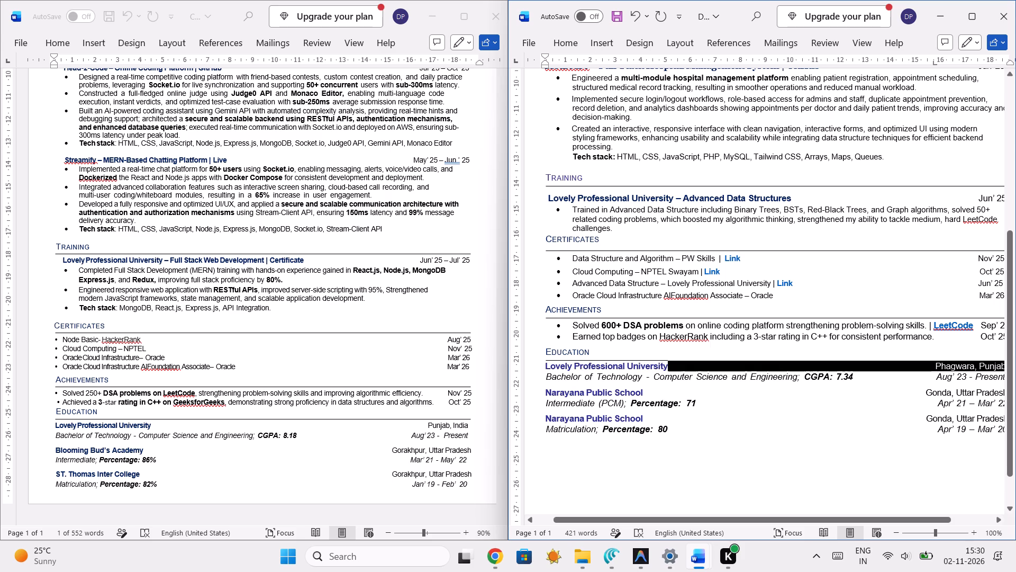
drag(538, 372, 543, 367)
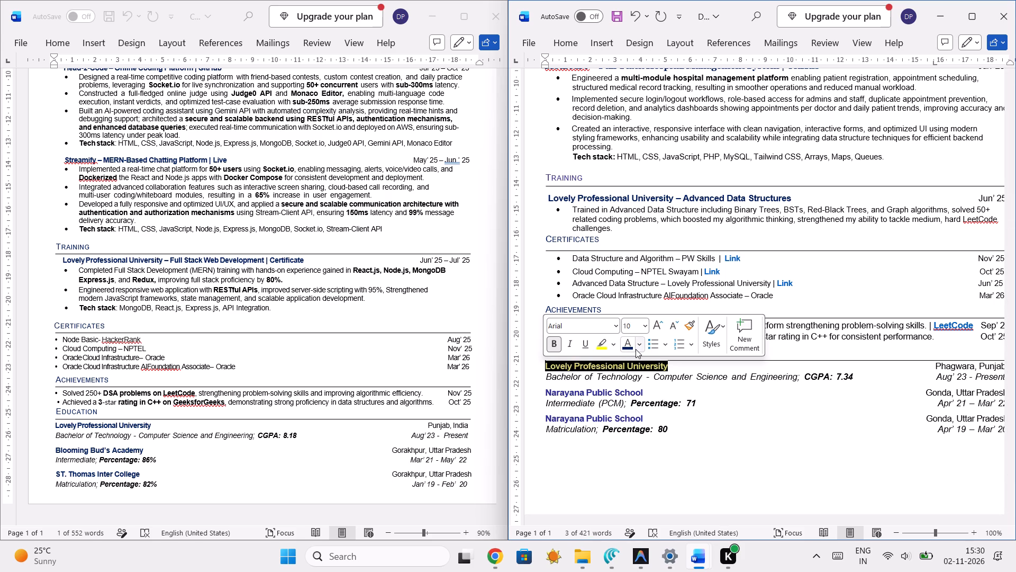
click(642, 343)
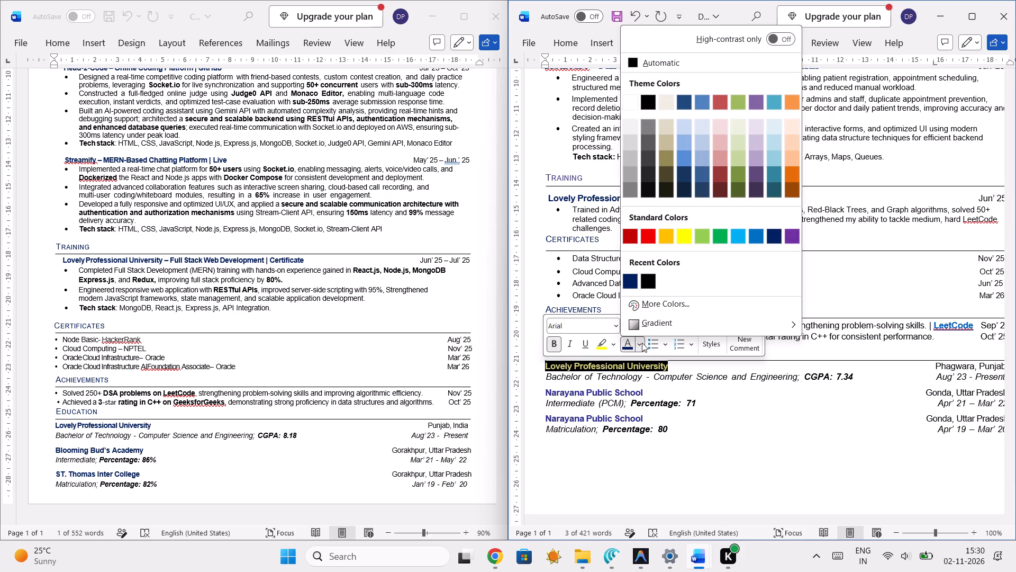
click(627, 273)
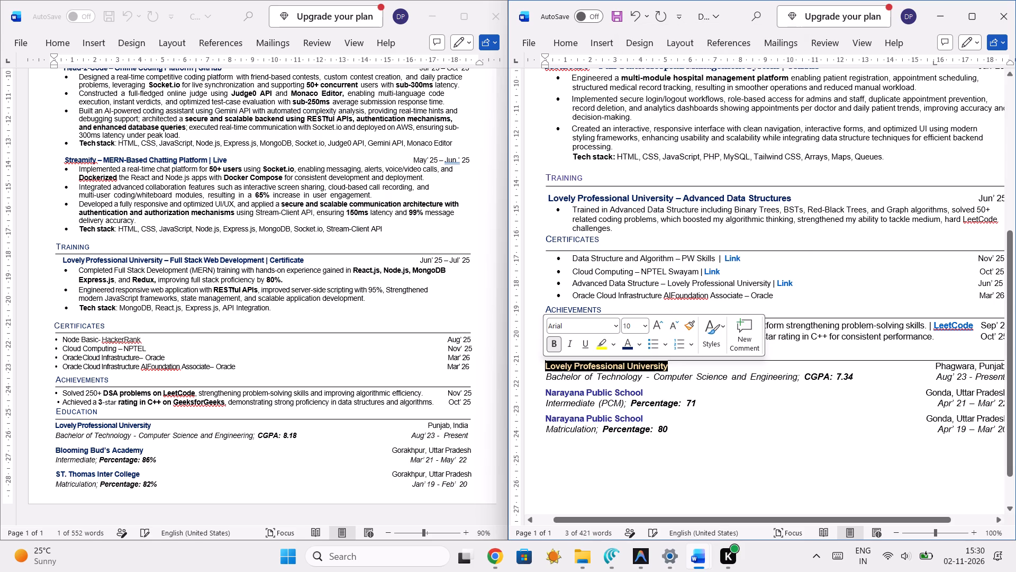
Check the reference resume's university name formatting and set Lovely Professional University under Education in the edited resume to font size 9.
click(154, 426)
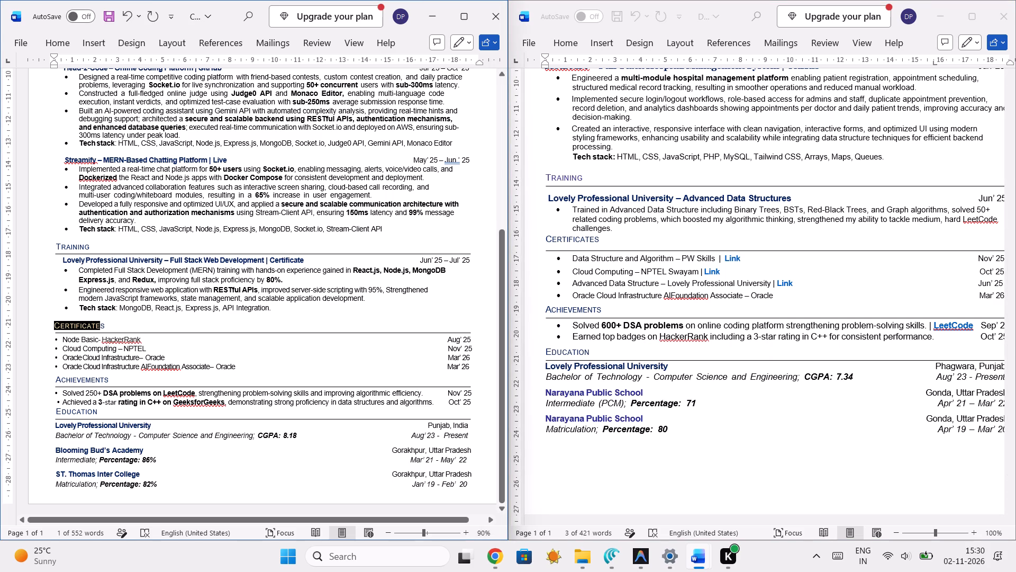
drag(152, 426, 95, 422)
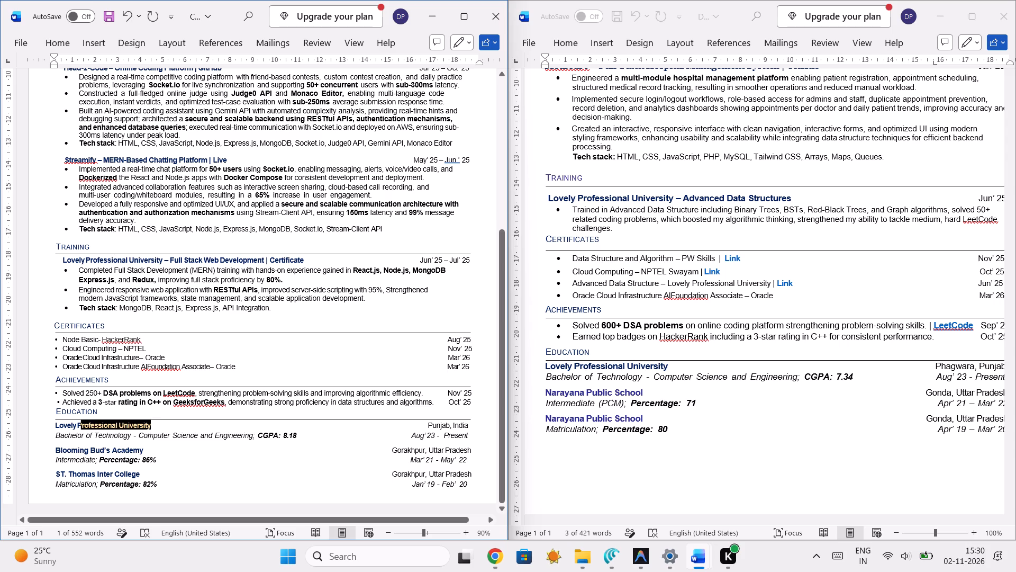
drag(95, 422, 63, 420)
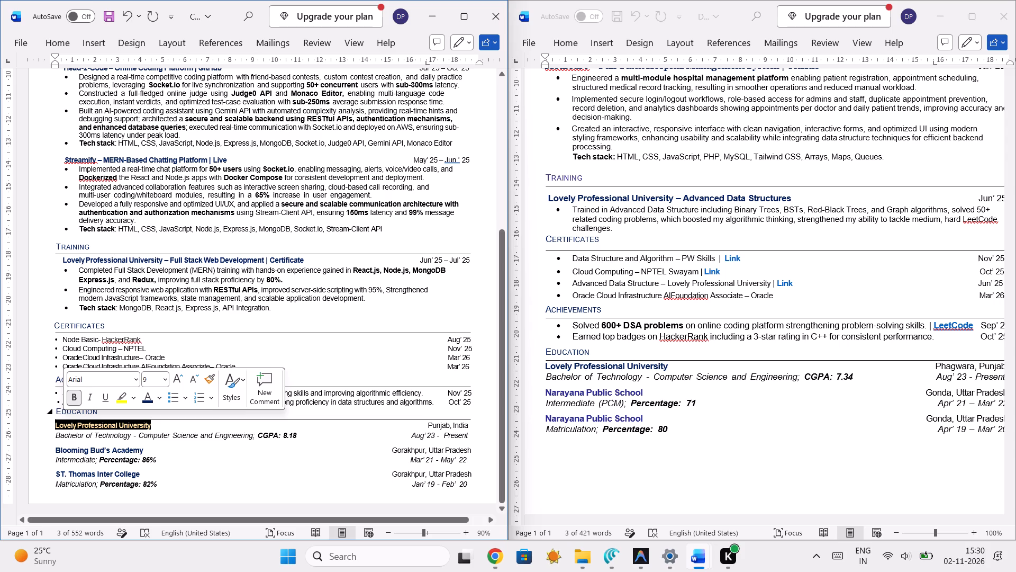
scroll(641, 426, down, 1)
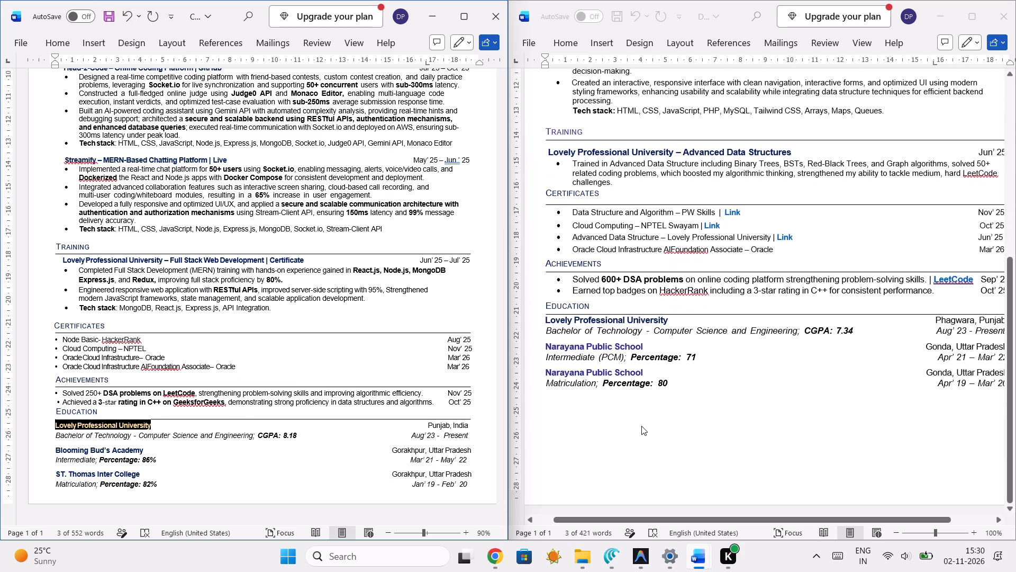
scroll(641, 426, down, 1)
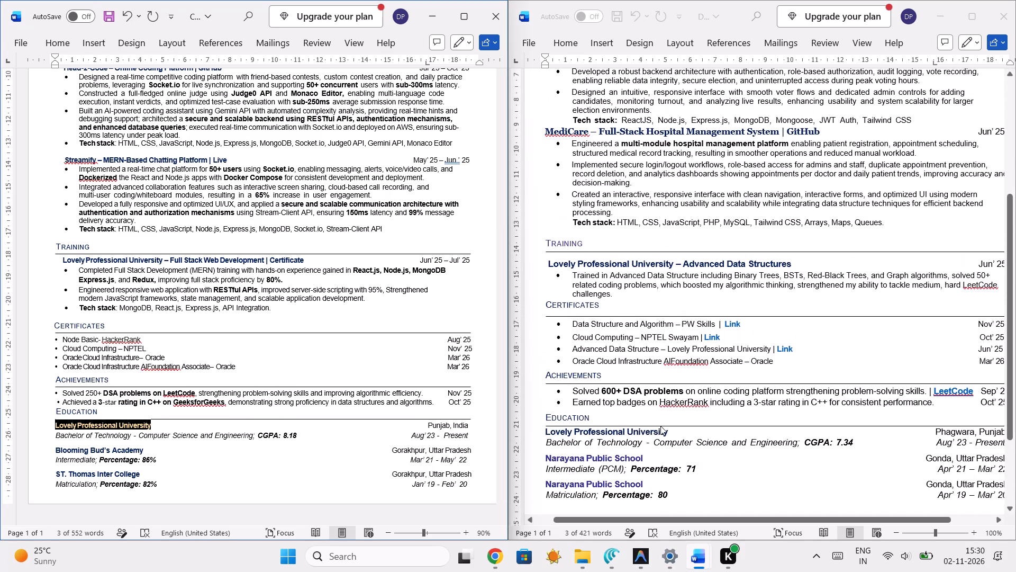
click(674, 430)
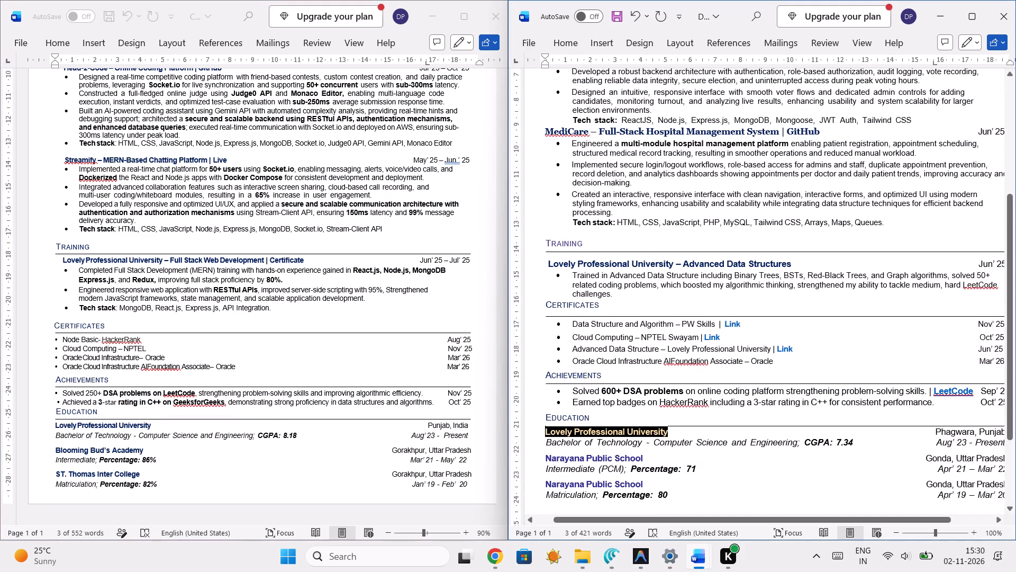
click(674, 430)
drag(674, 430, 577, 433)
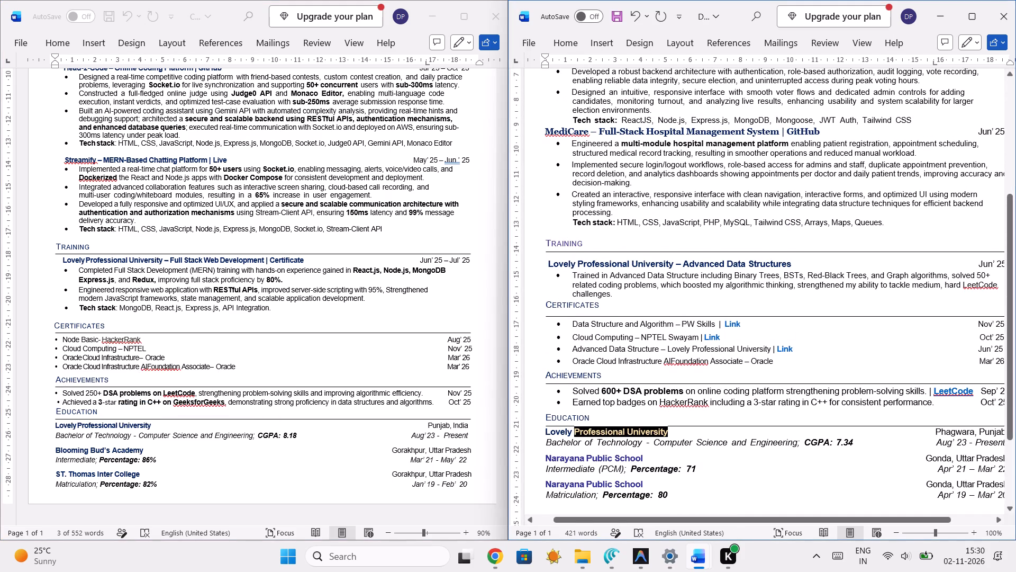
drag(577, 433, 555, 435)
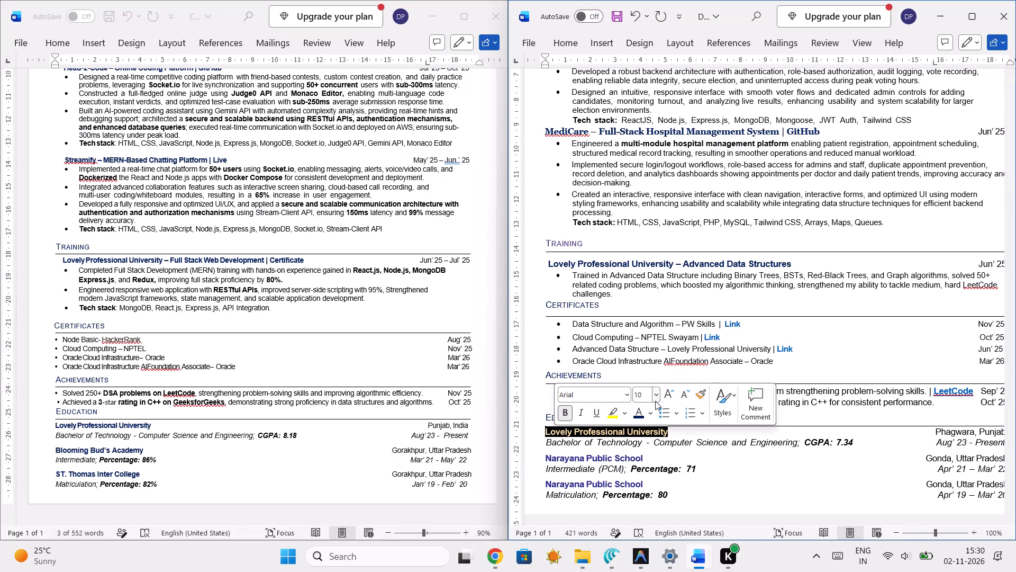
click(654, 398)
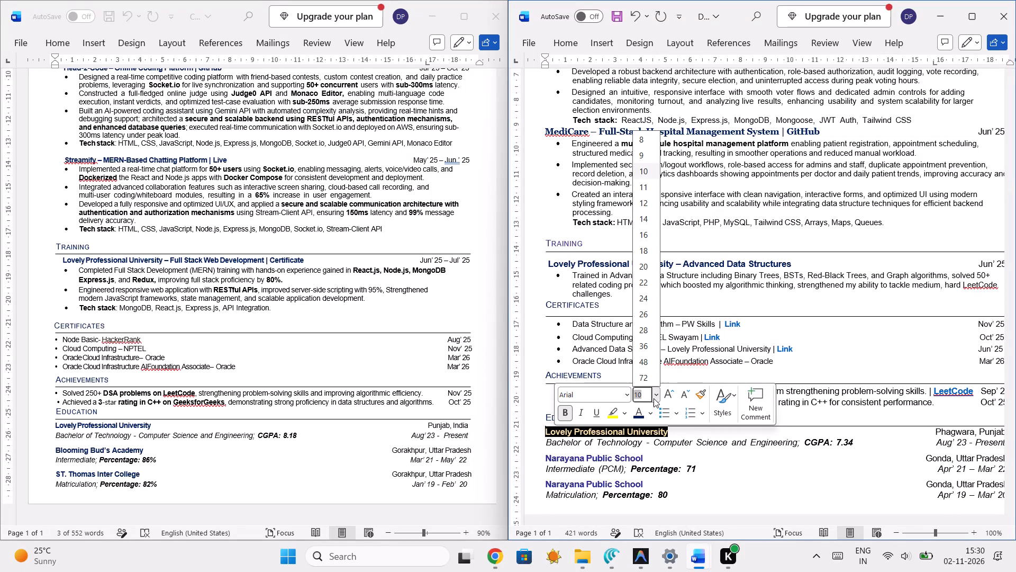
click(643, 161)
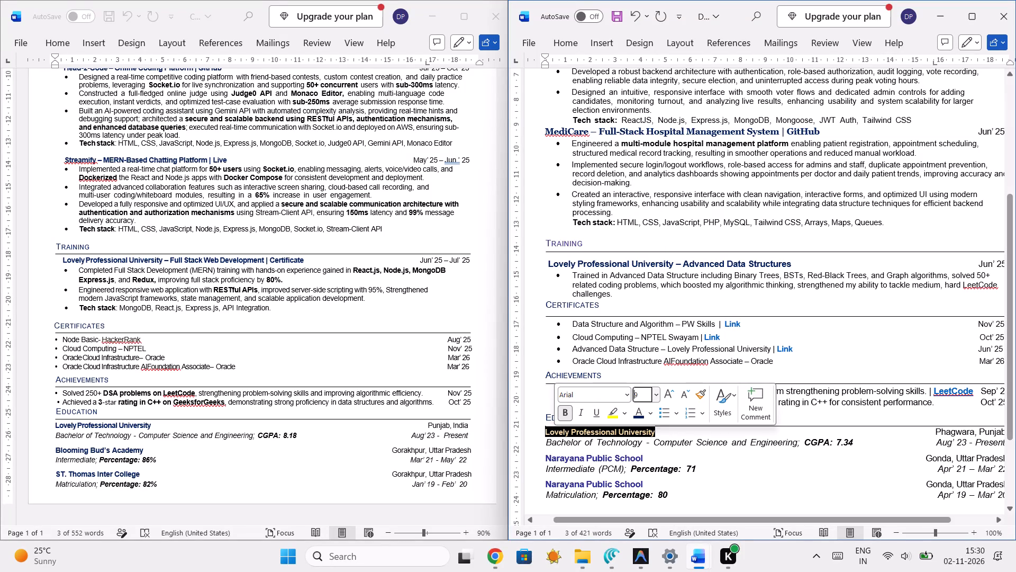
click(792, 473)
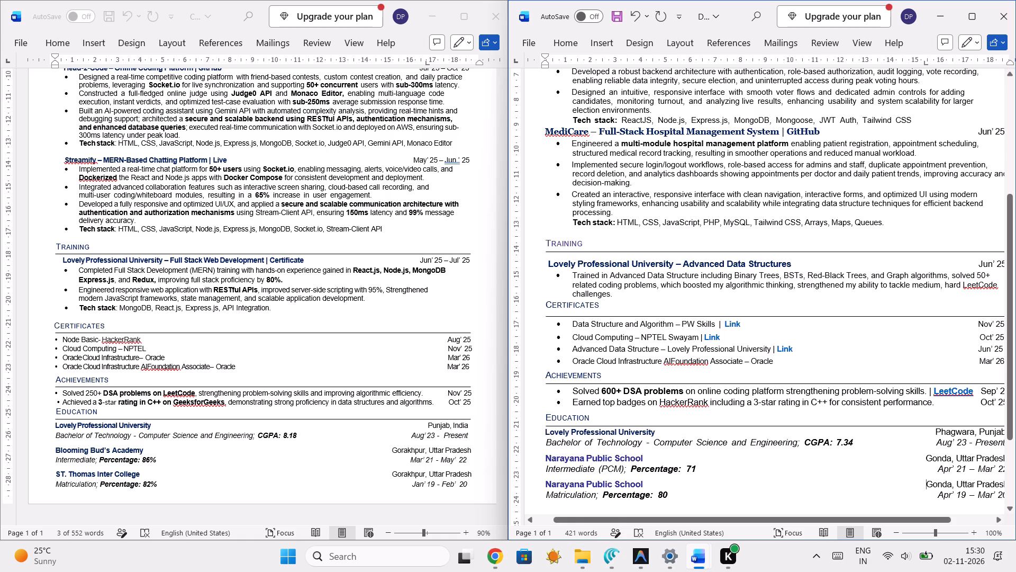
Set the Bachelor of Technology degree and CGPA text under Education in the edited resume to font size 9.
drag(859, 441, 731, 448)
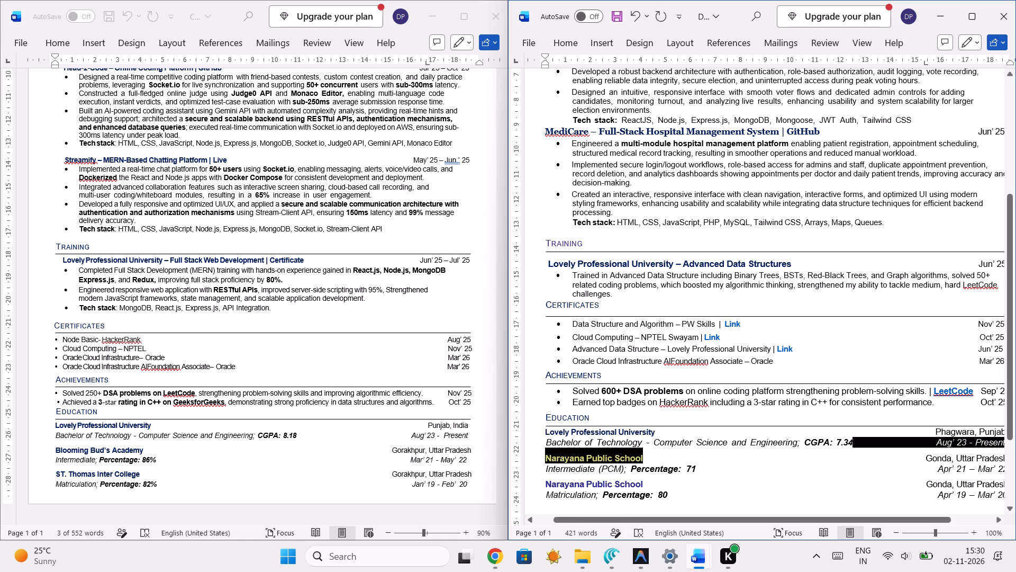
drag(731, 448, 557, 442)
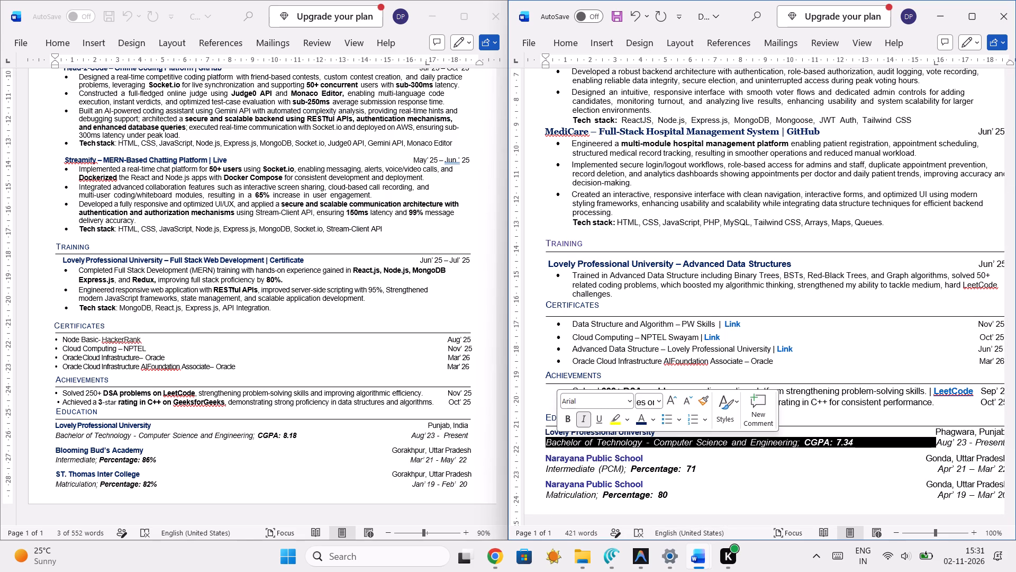
click(663, 399)
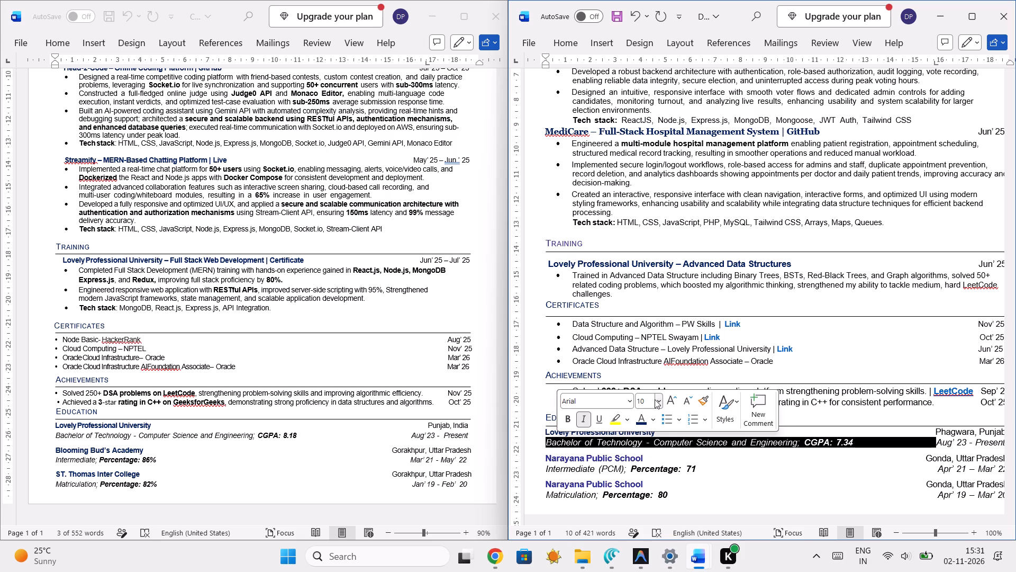
click(655, 399)
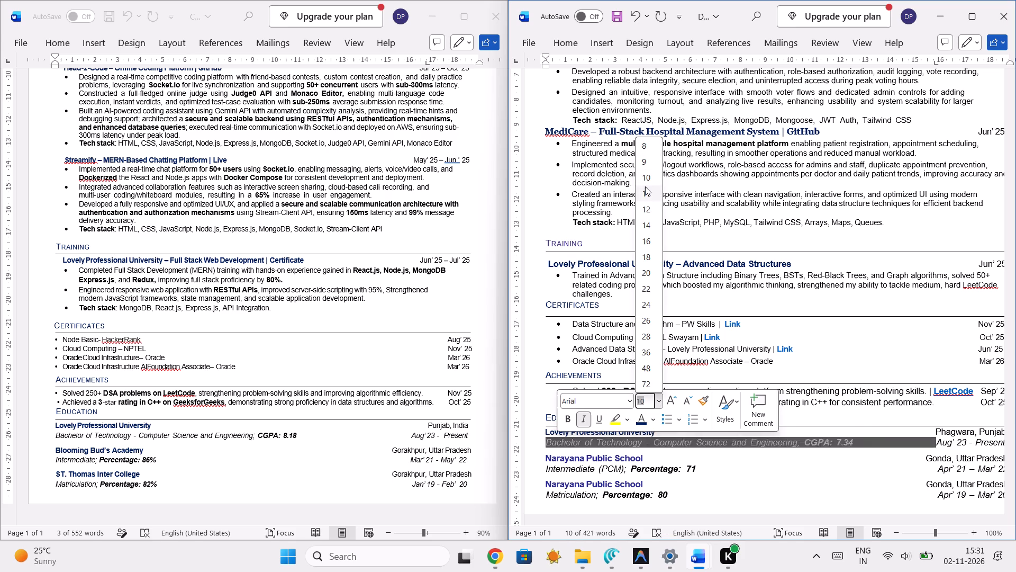
click(647, 162)
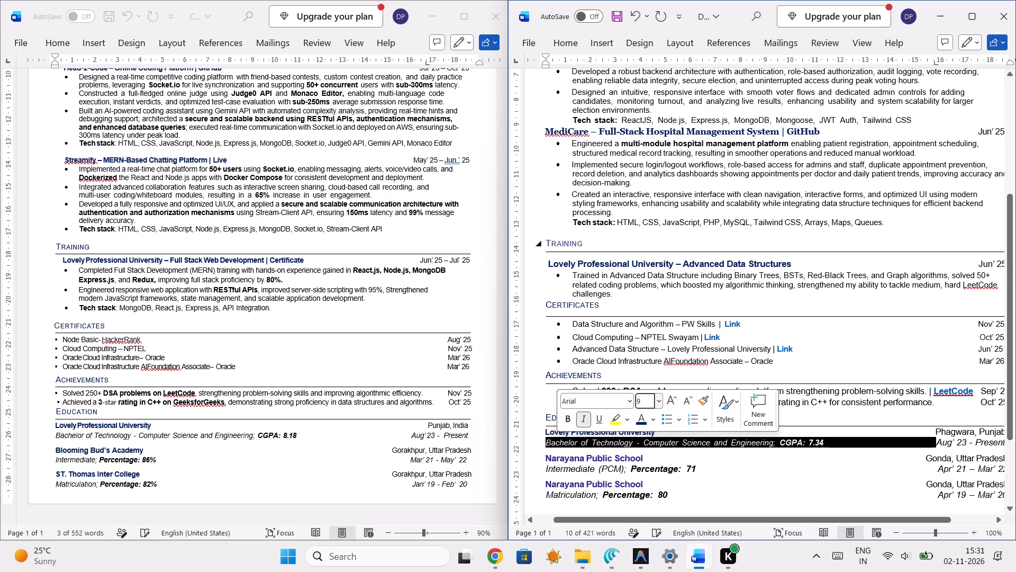
click(700, 450)
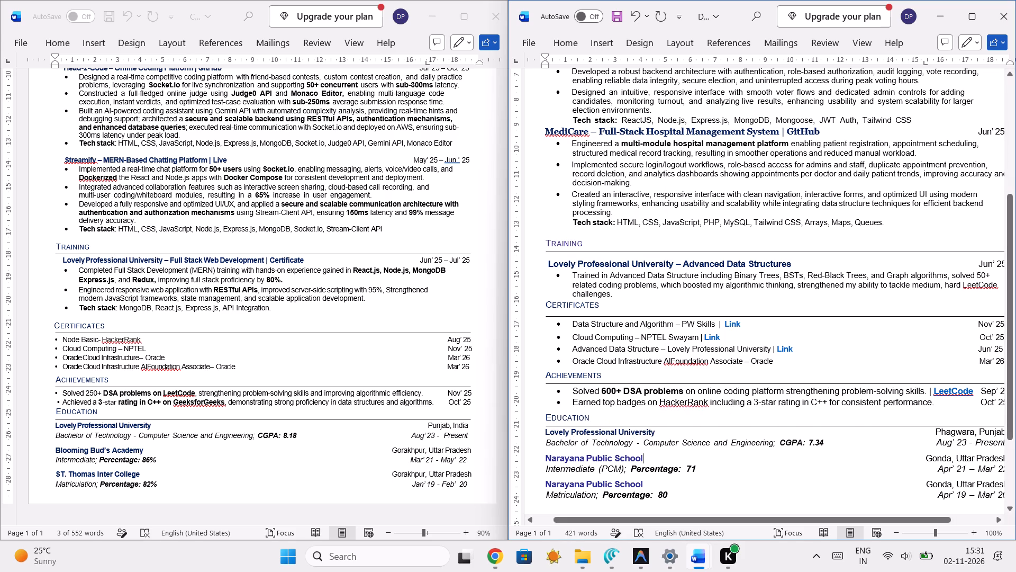
Set the Narayana Public School name above the Intermediate line to font size 9 and the recently used dark blue font colour.
drag(650, 458, 556, 459)
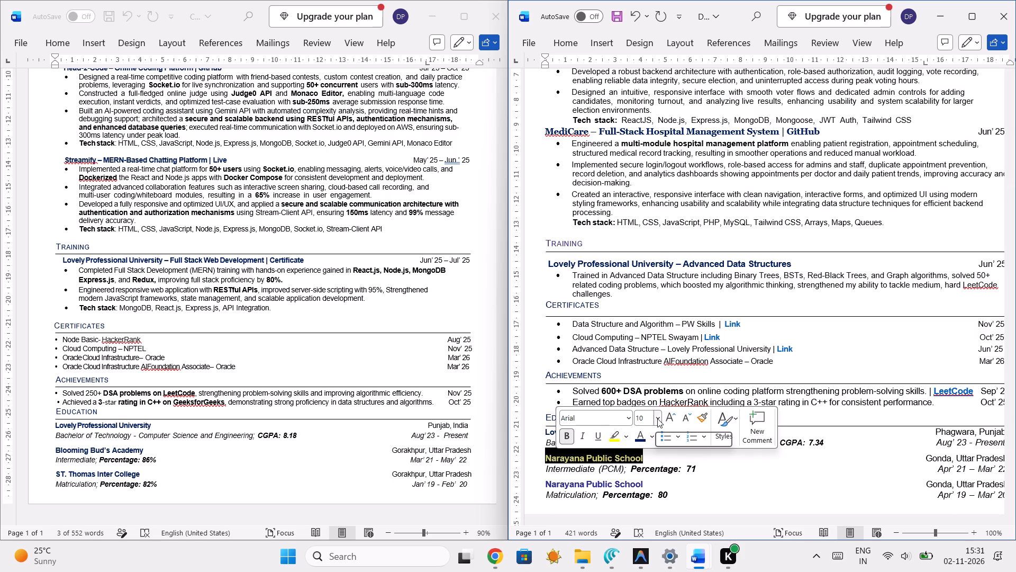
click(657, 418)
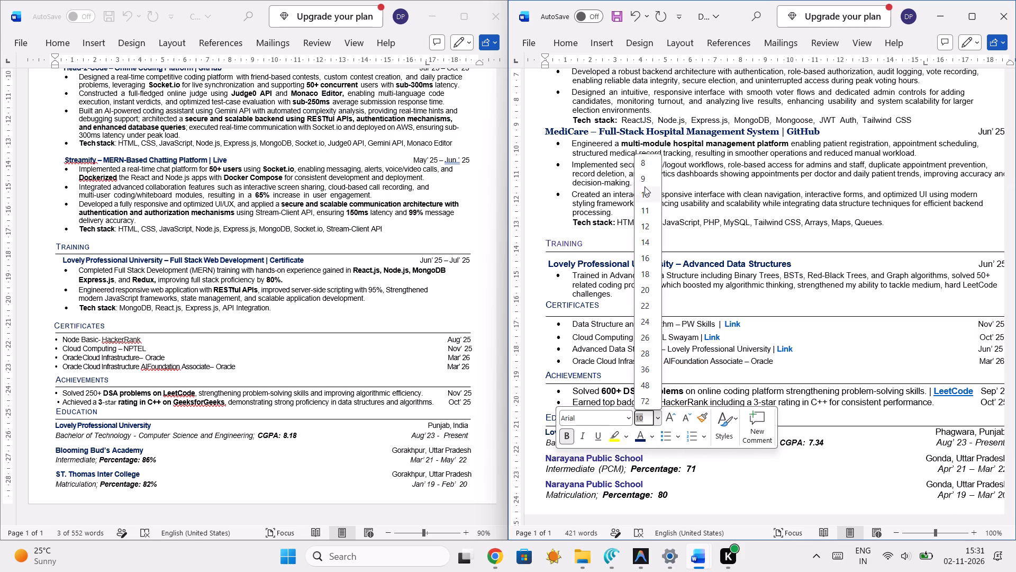
click(645, 184)
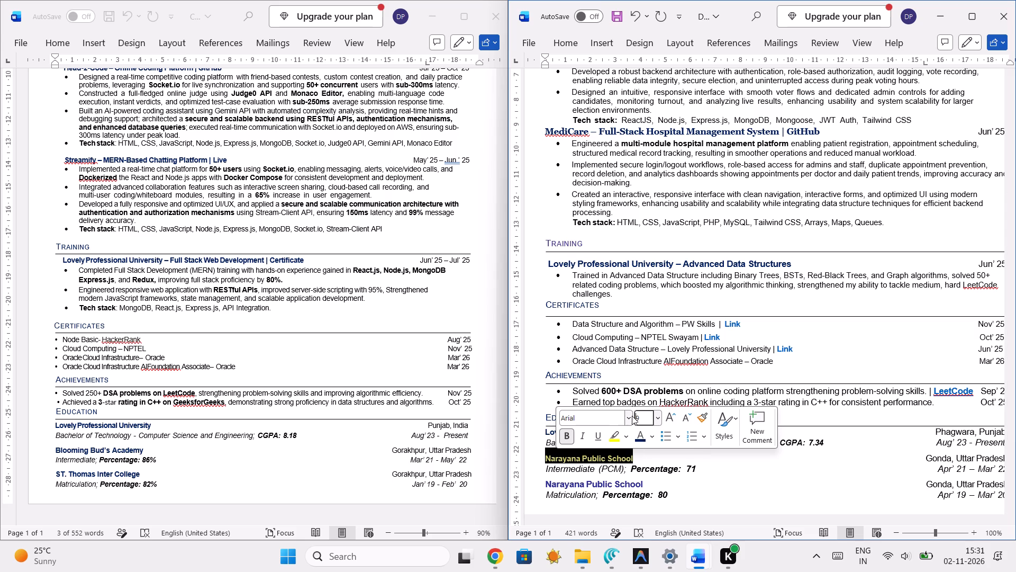
click(644, 440)
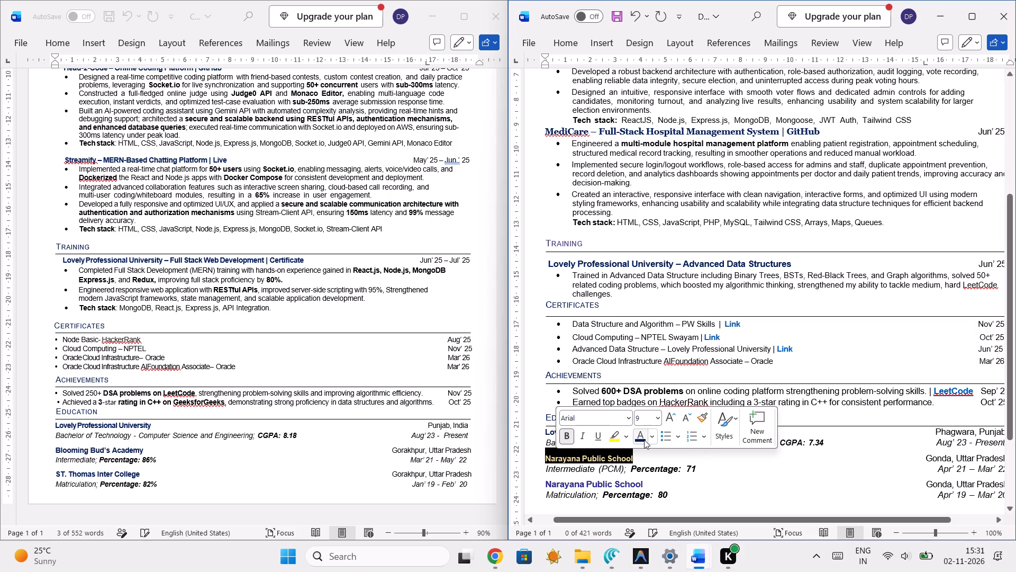
click(652, 433)
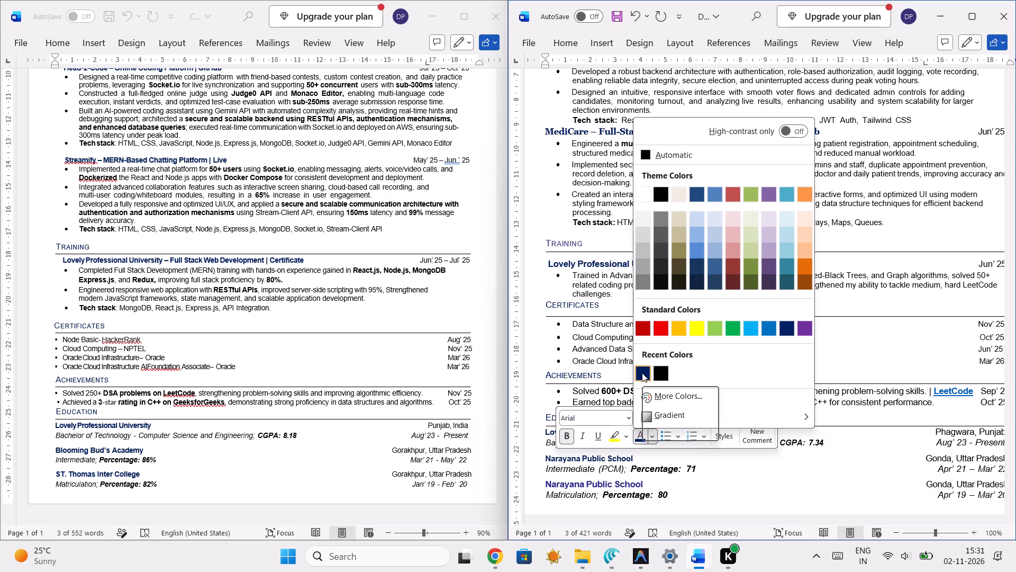
click(642, 373)
click(725, 457)
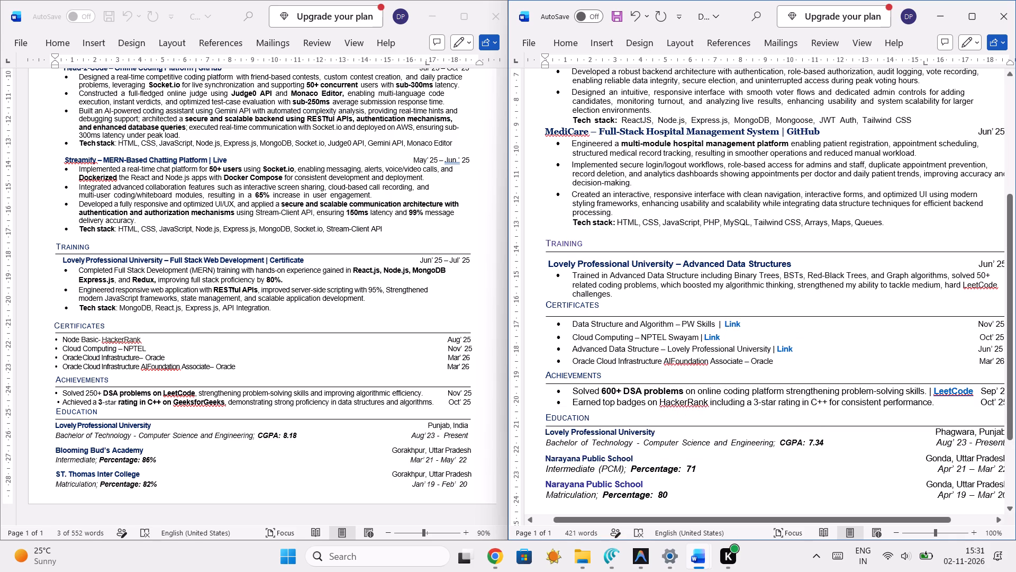
Set the Intermediate (PCM) and percentage text under Education in the edited resume to font size 9.
drag(702, 471, 633, 470)
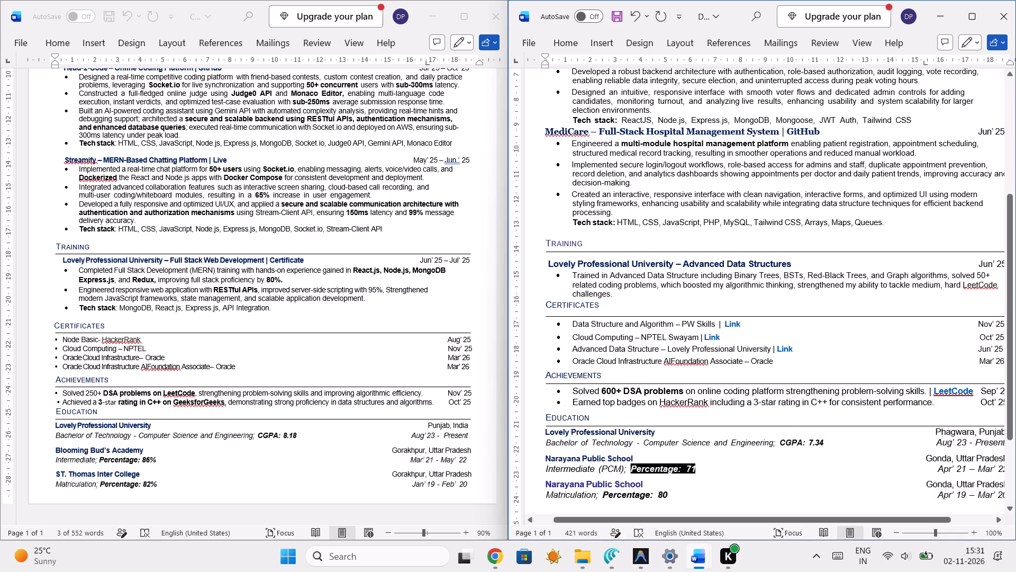
drag(633, 470, 558, 468)
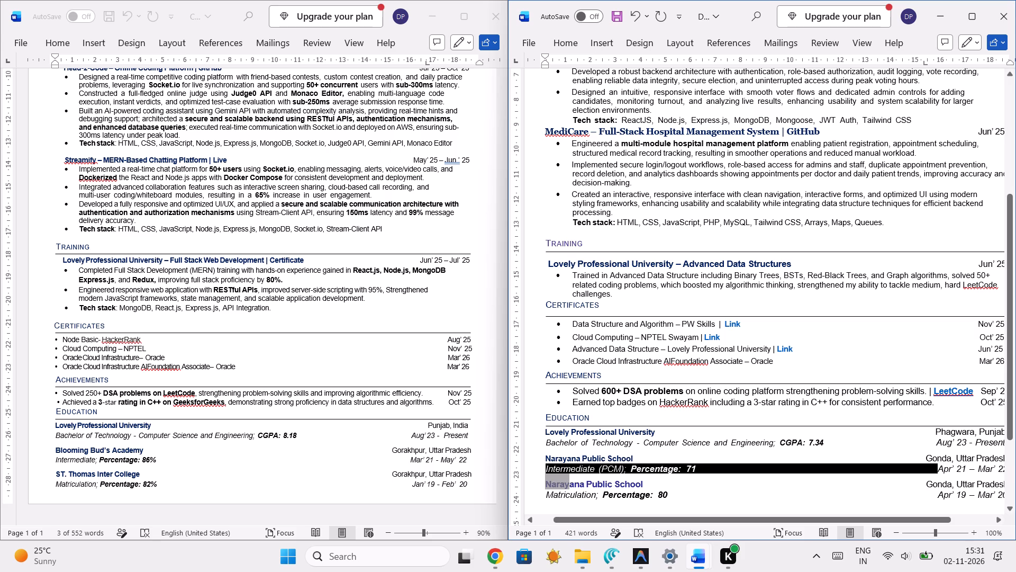
drag(558, 468, 556, 468)
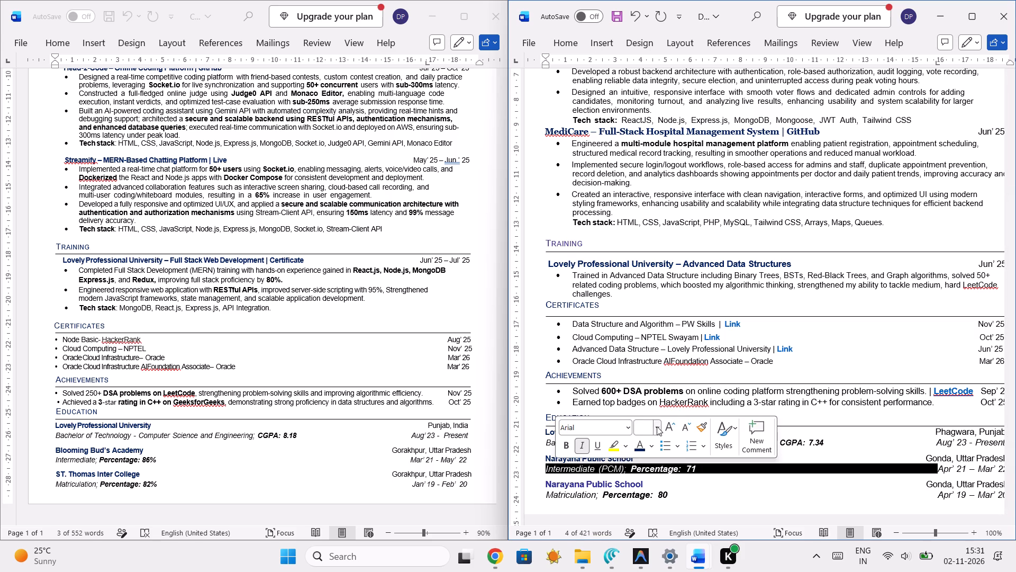
click(657, 425)
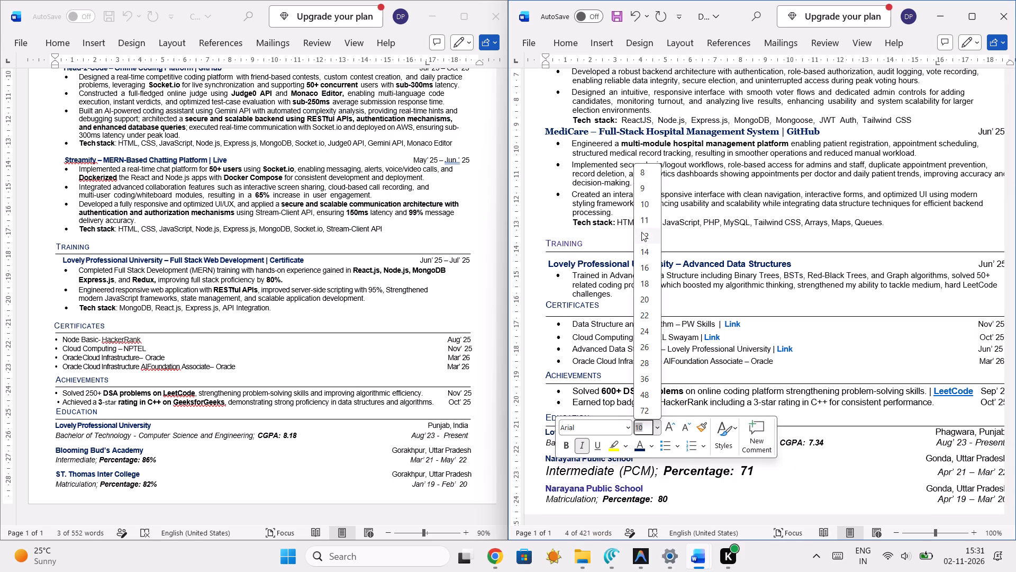
click(642, 190)
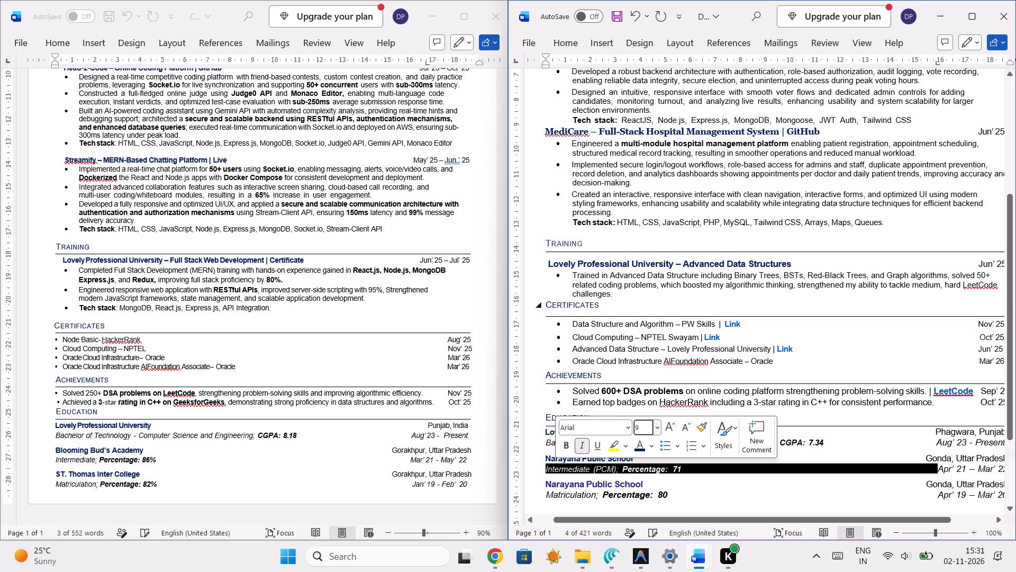
click(740, 477)
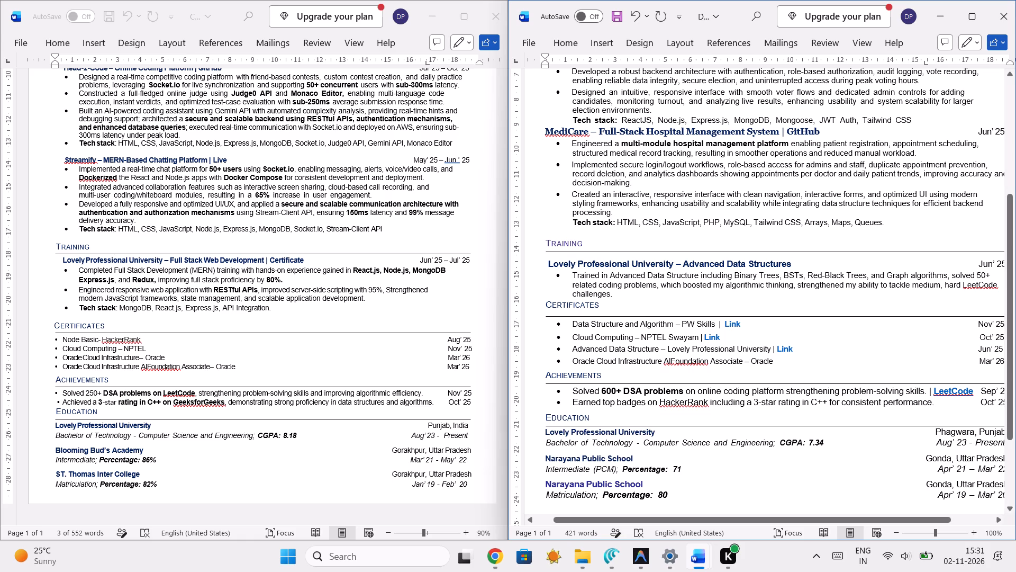
Set the Narayana Public School name above the Matriculation line in the edited resume to font size 9.
drag(647, 484, 565, 484)
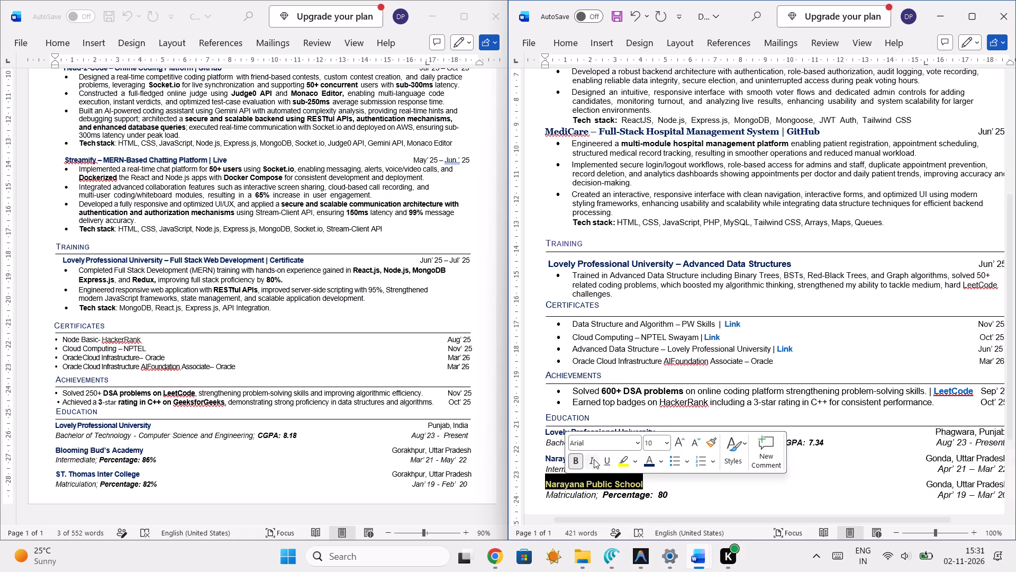
click(666, 437)
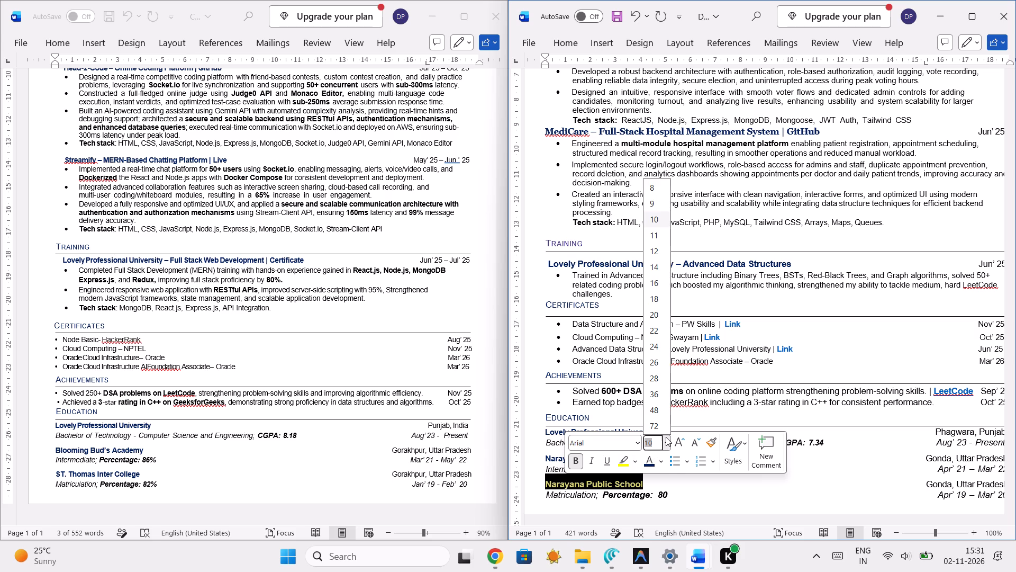
click(653, 206)
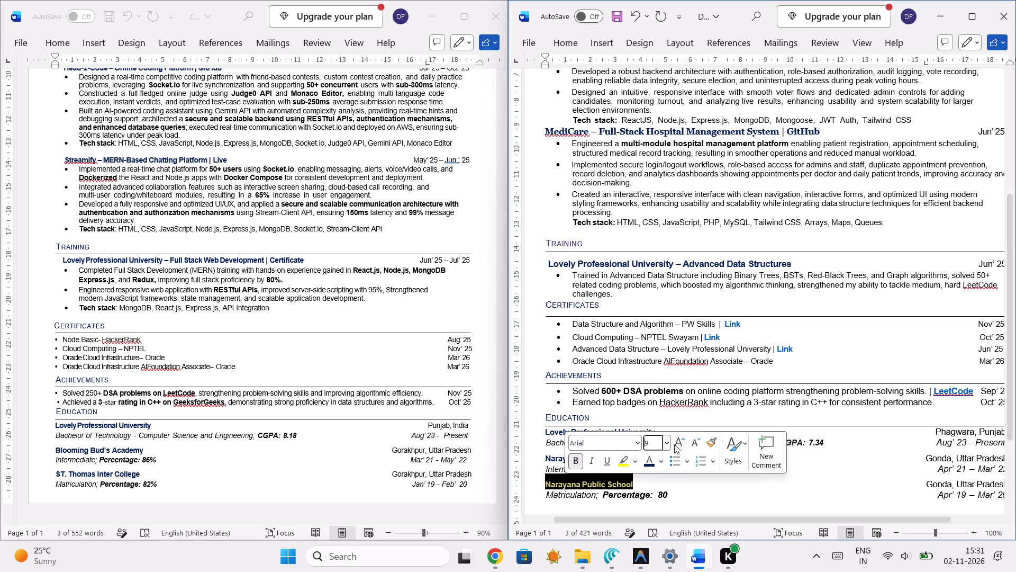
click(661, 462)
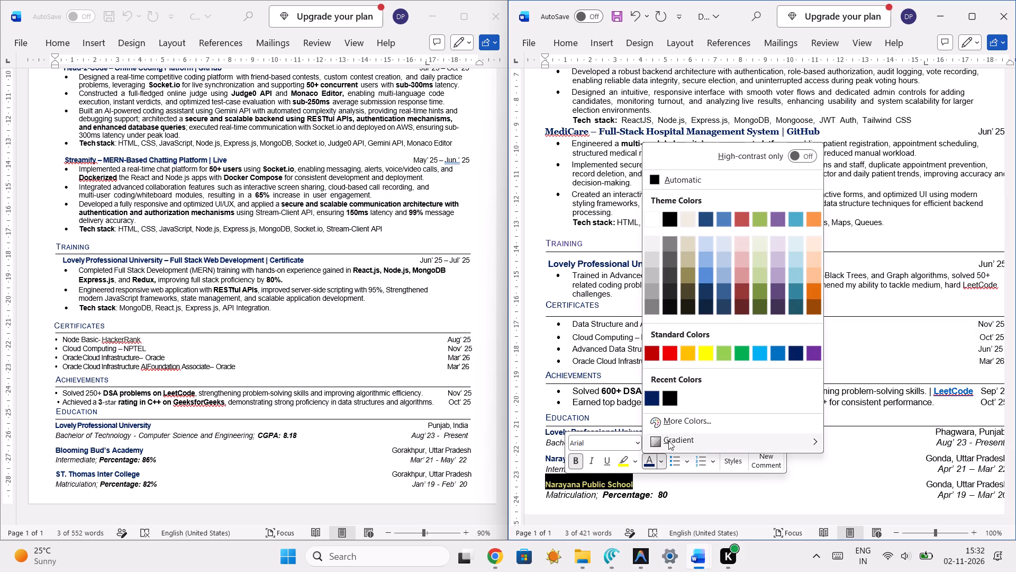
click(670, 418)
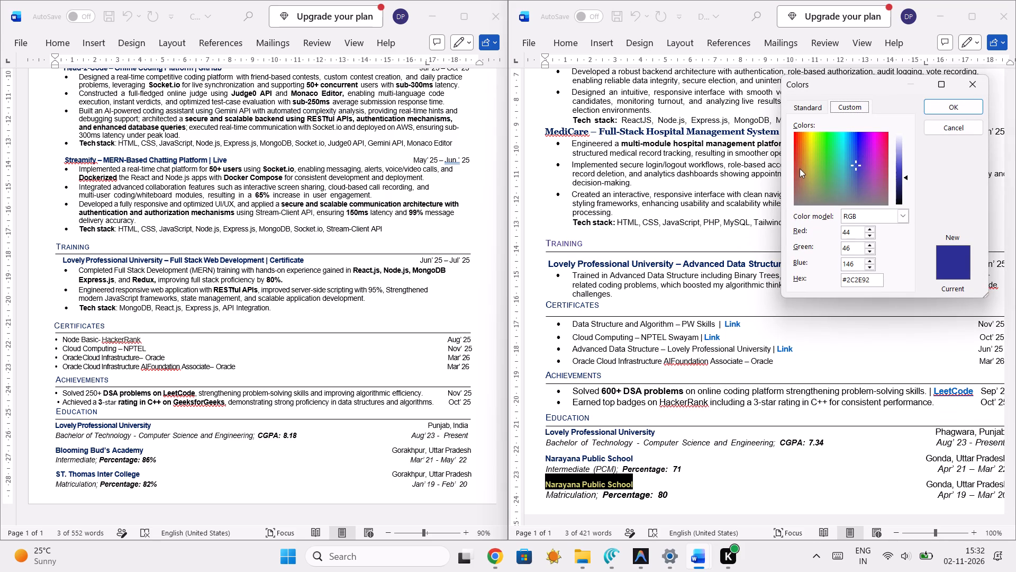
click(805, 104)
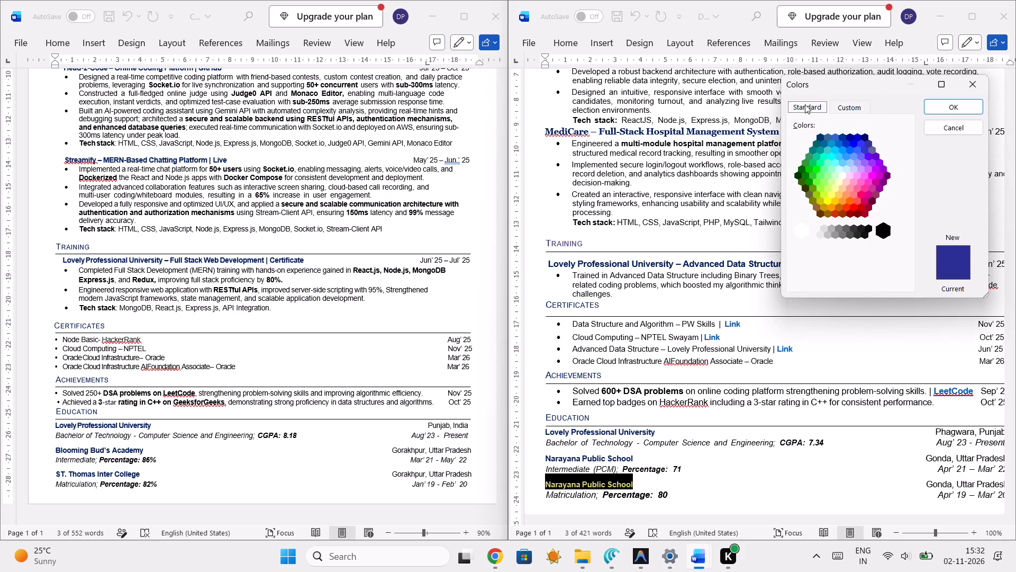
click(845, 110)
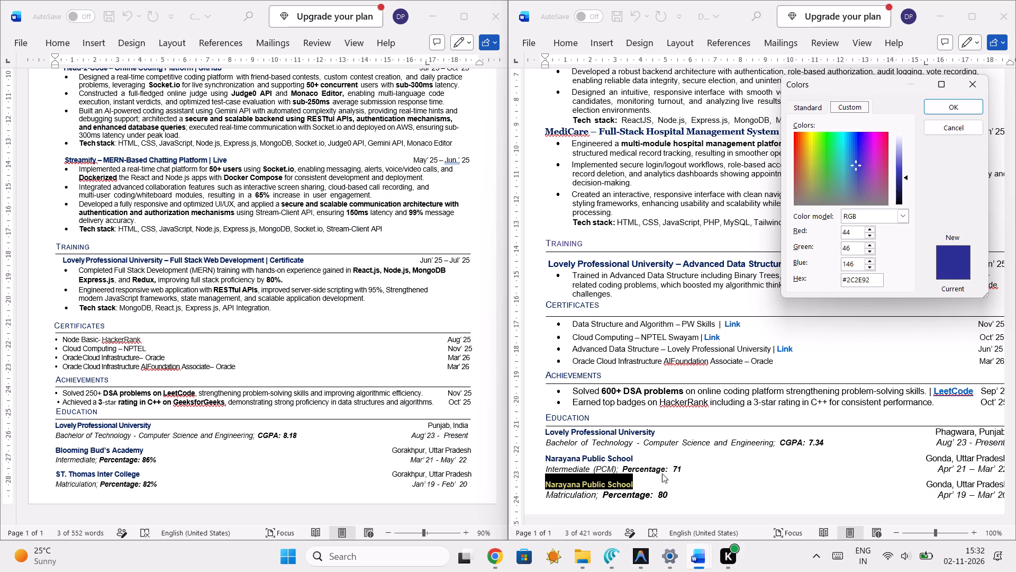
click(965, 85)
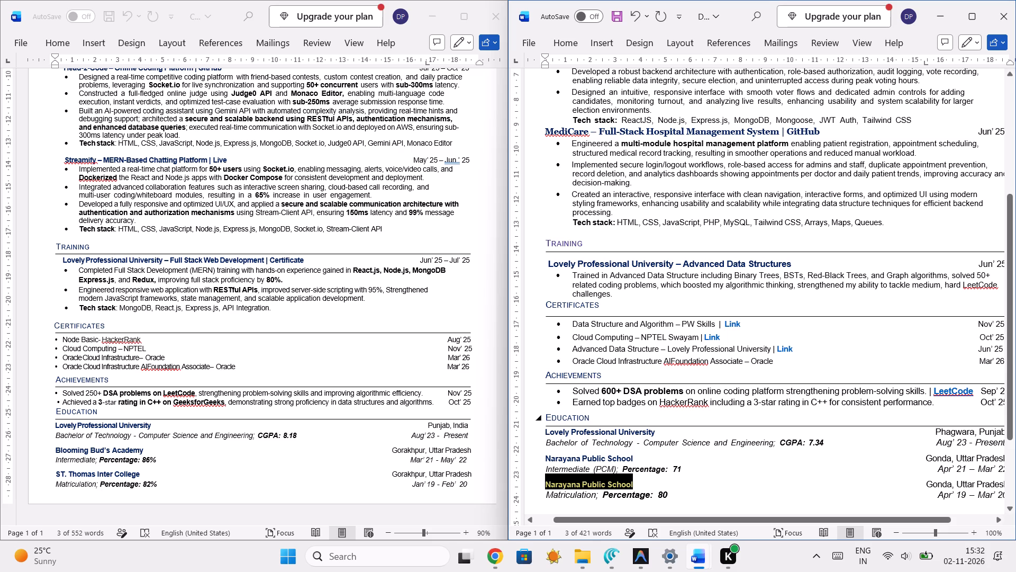
Apply the recently used dark blue font colour to the Narayana Public School name above the Matriculation line.
drag(643, 480, 634, 479)
double_click(634, 479)
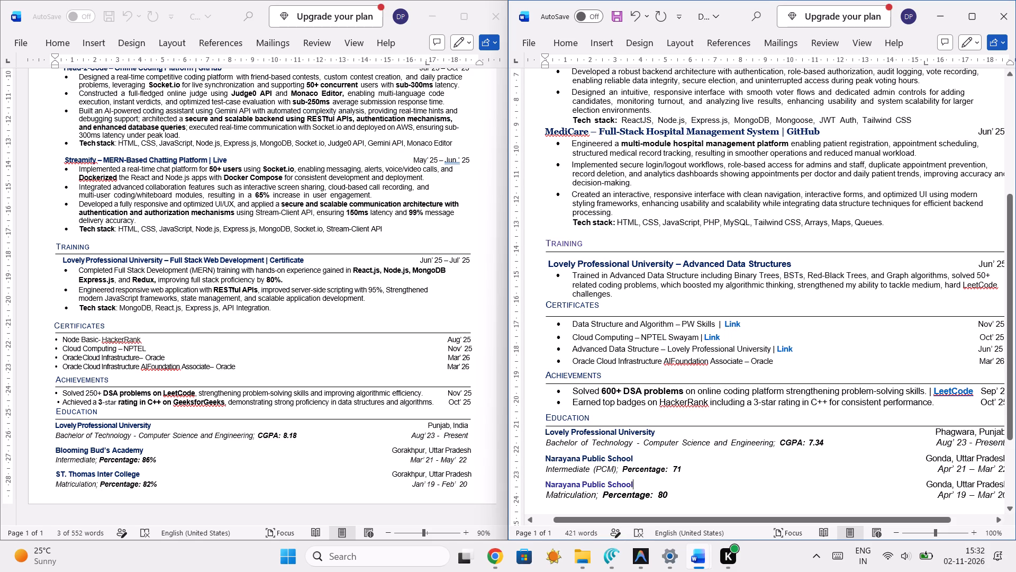
drag(634, 479, 563, 486)
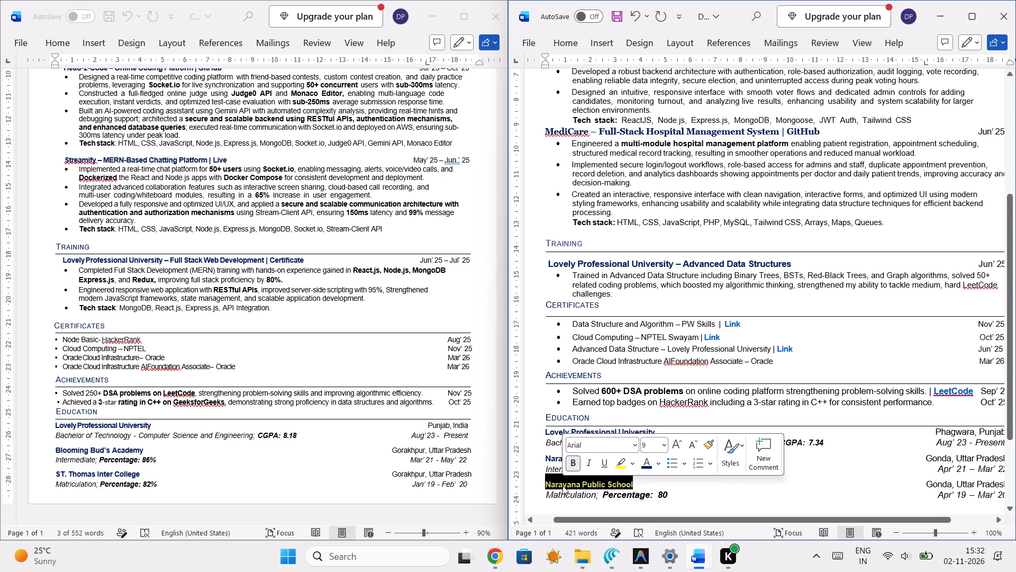
click(659, 461)
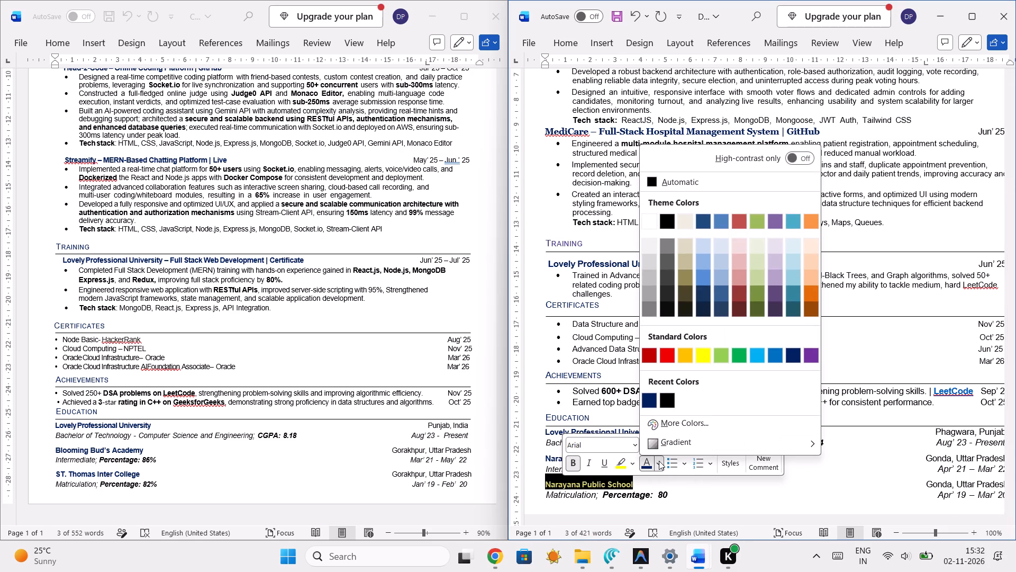
click(648, 395)
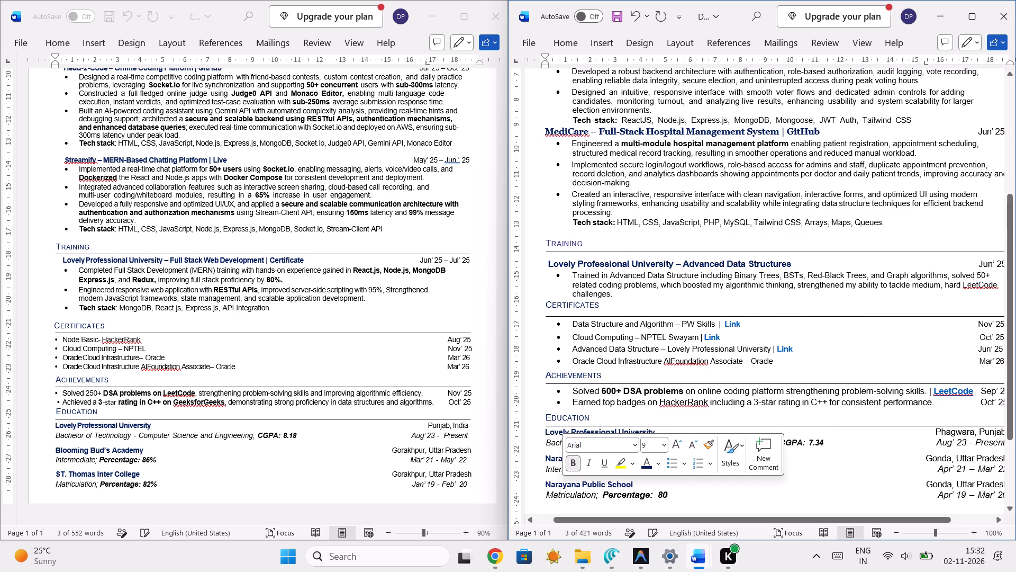
click(710, 508)
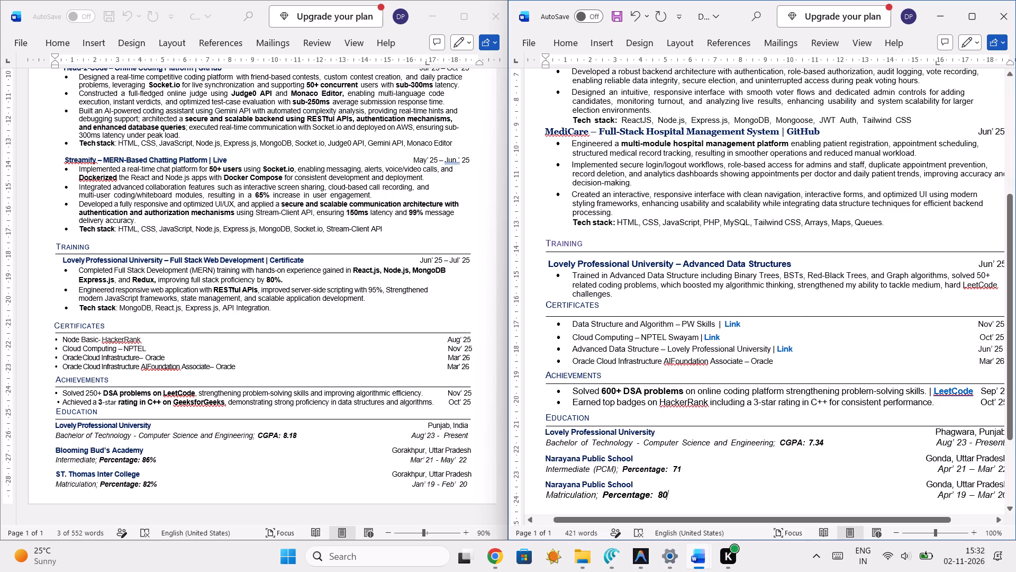
Set the Matriculation and percentage text under Education in the edited resume to font size 9.
drag(673, 493, 628, 494)
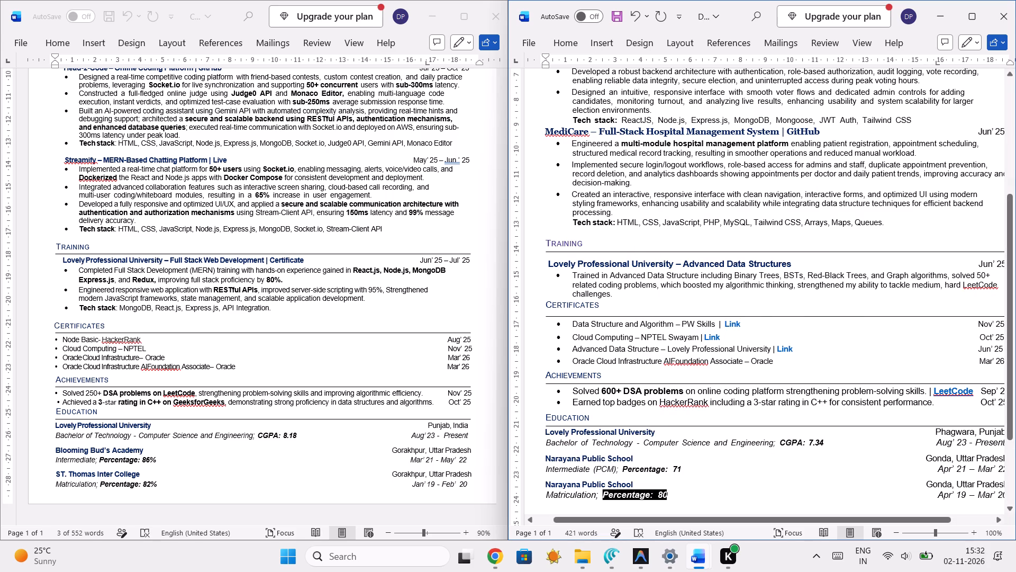
drag(628, 494, 565, 499)
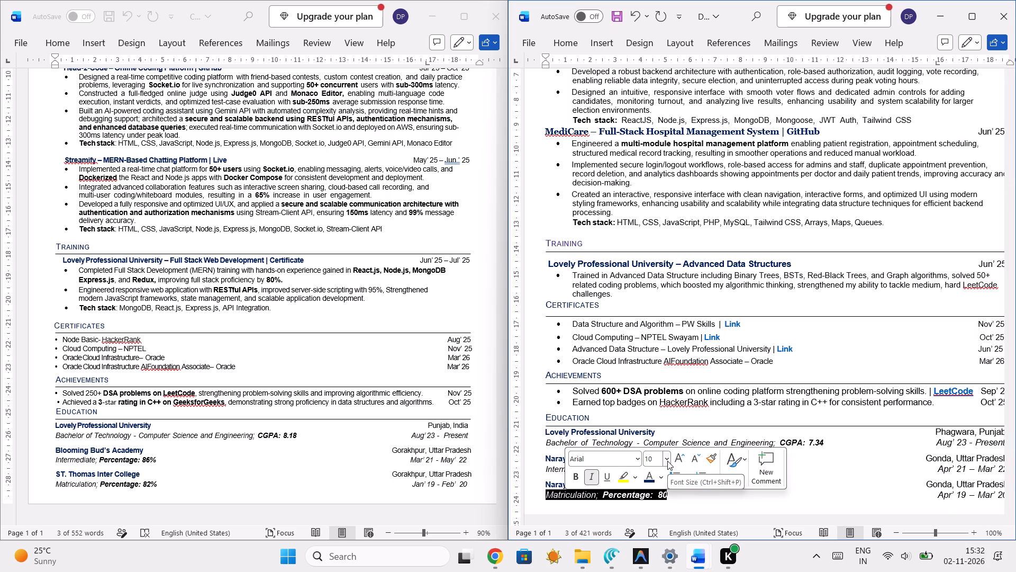
click(667, 461)
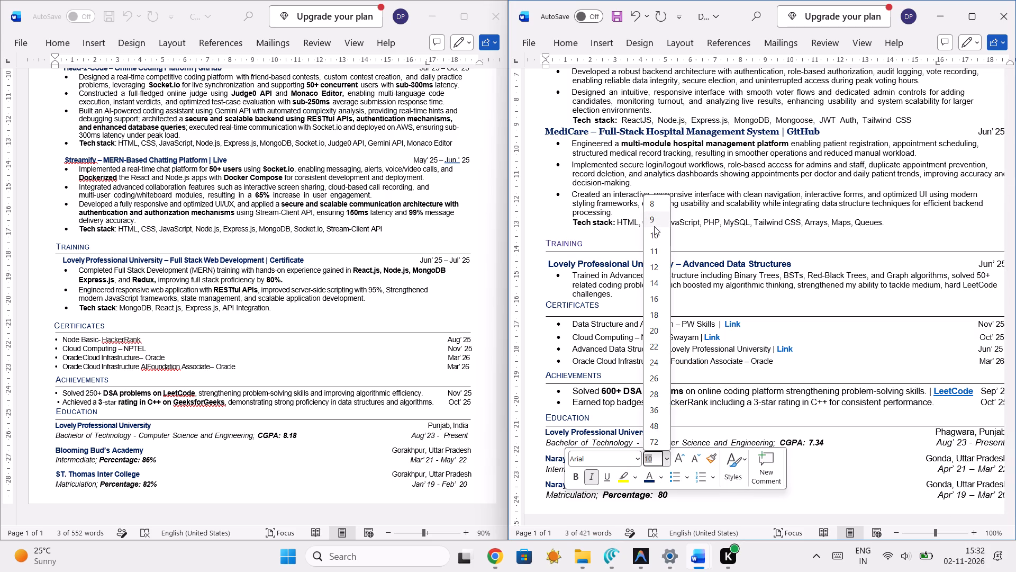
click(653, 222)
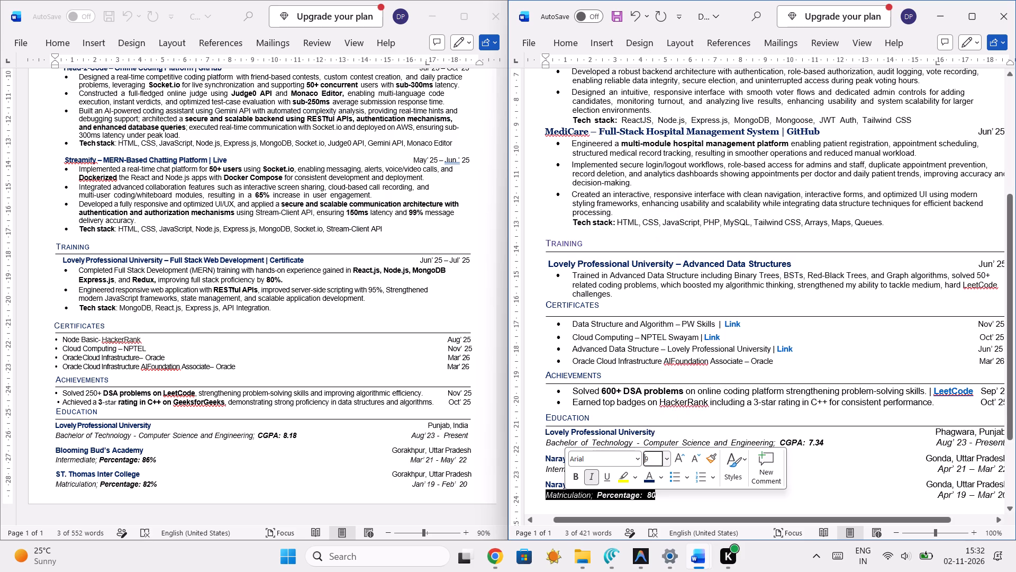
Set the Apr' 19 – Mar' 20 date range on the Matriculation line to font size 9.
click(859, 436)
scroll(859, 436, left, 2)
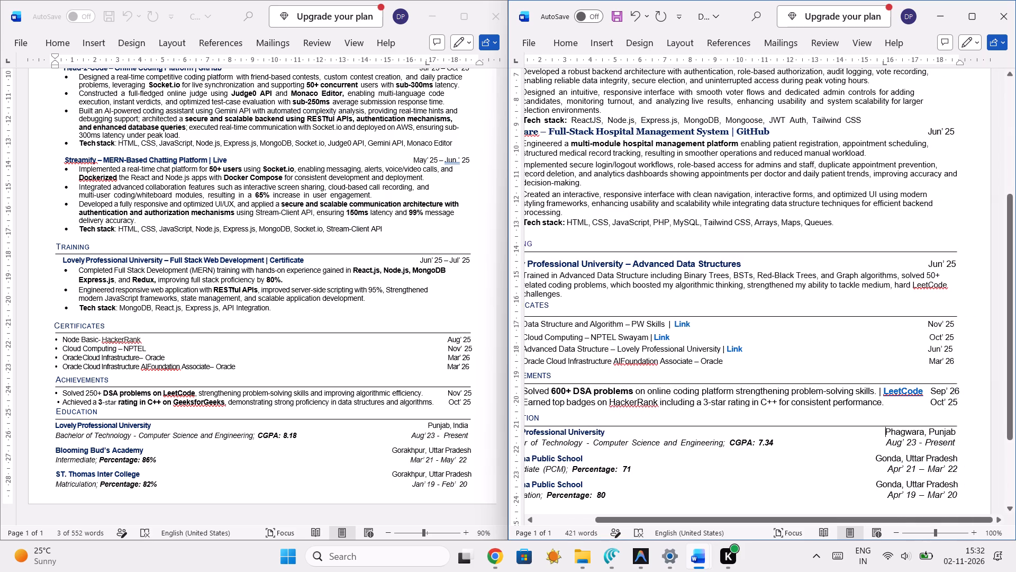
drag(960, 496, 939, 470)
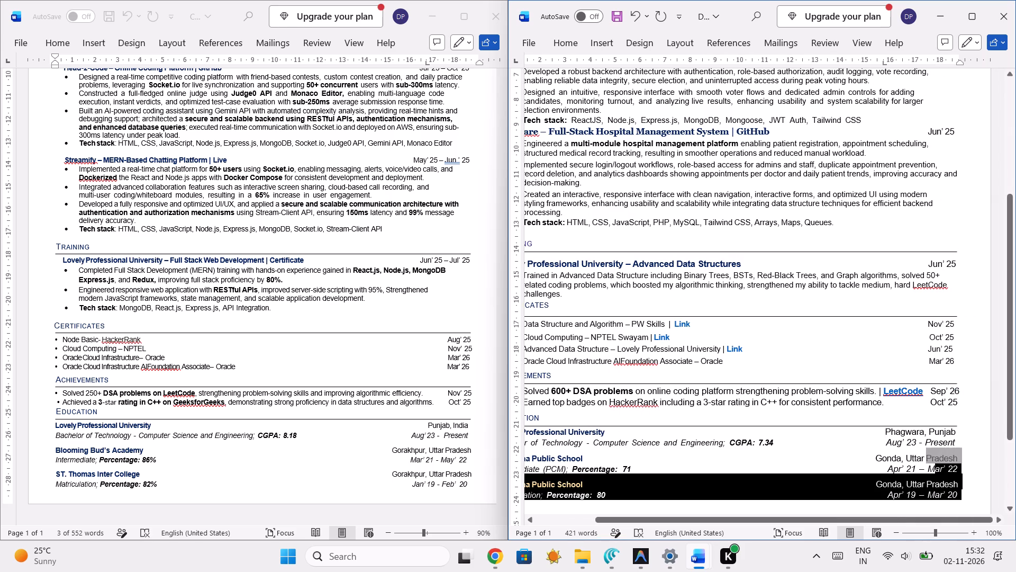
drag(939, 470, 901, 503)
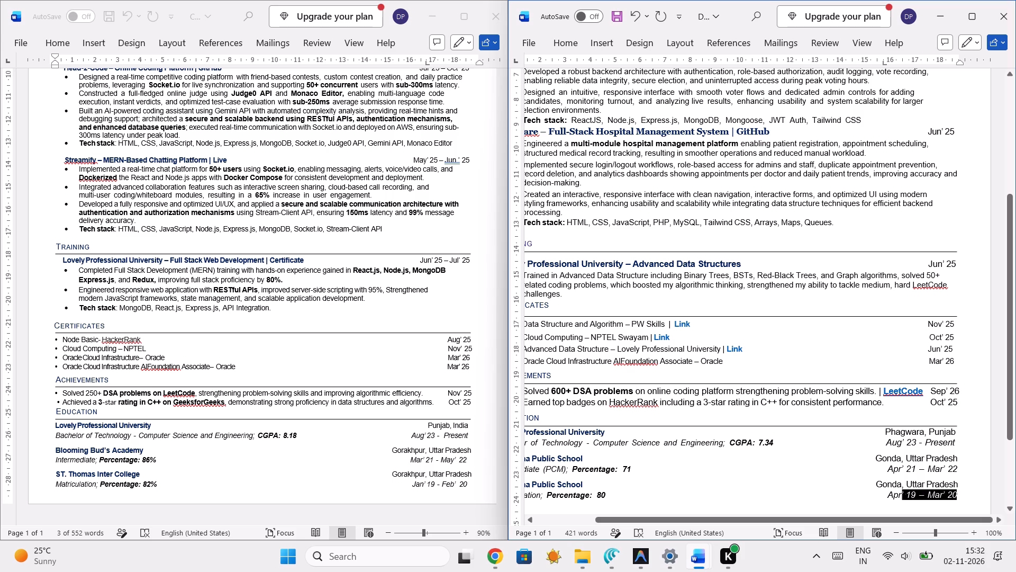
drag(901, 503, 886, 502)
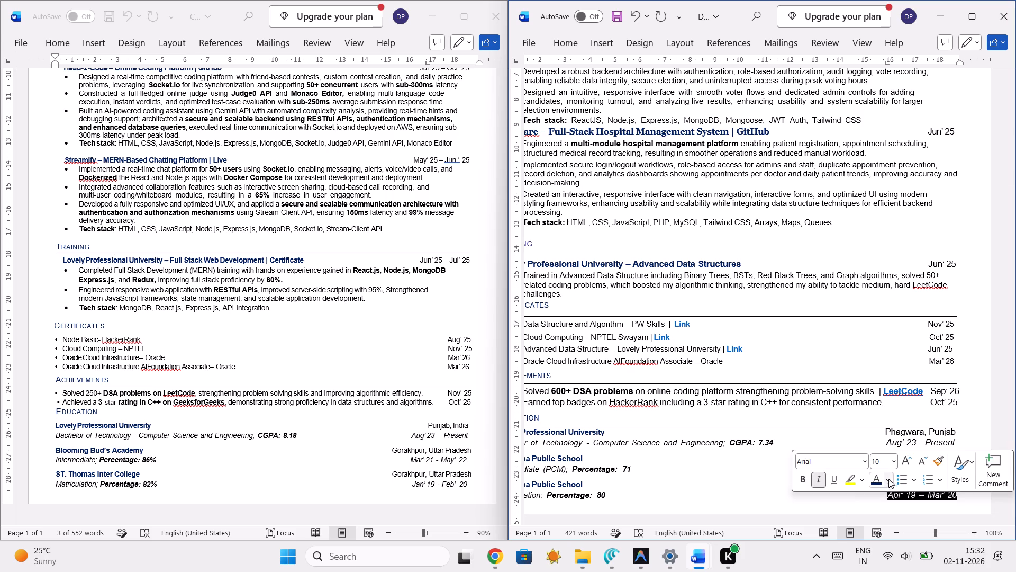
click(891, 463)
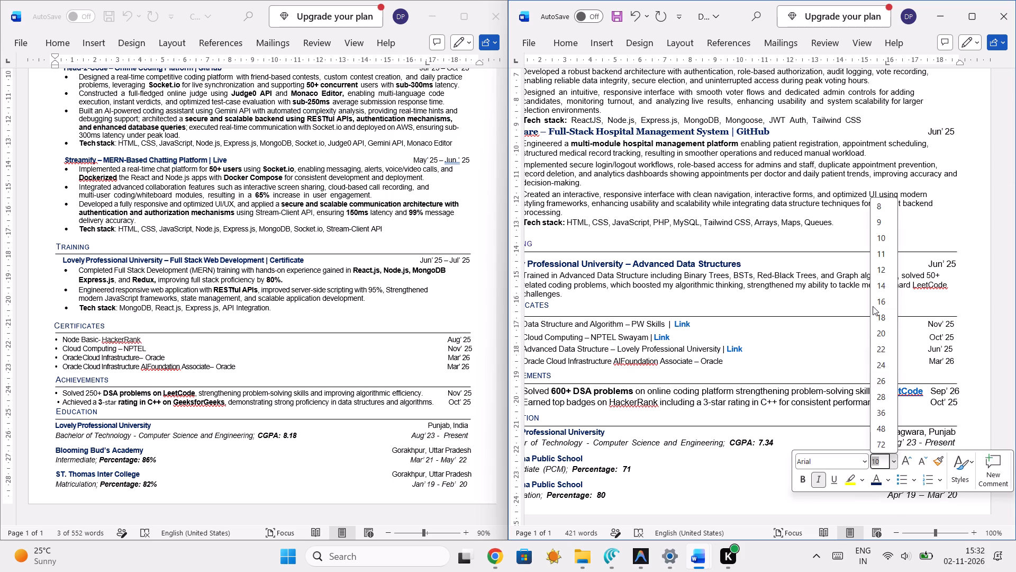
click(877, 221)
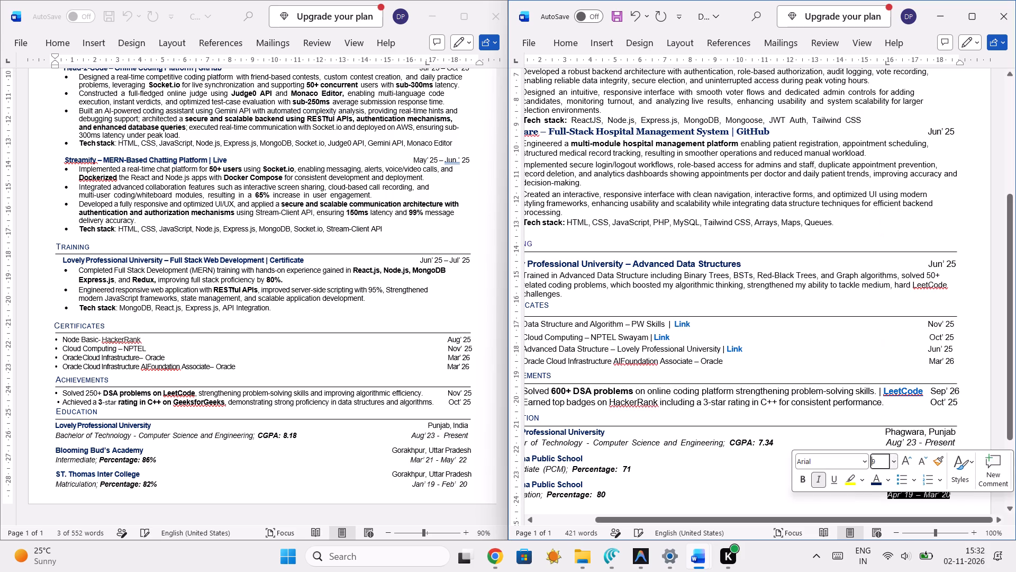
click(964, 513)
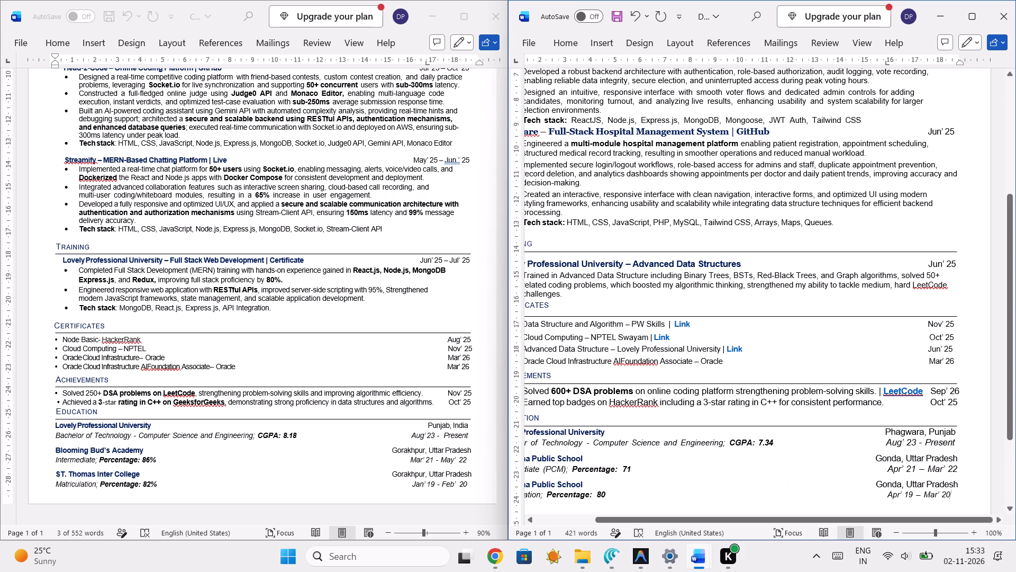
Set the Gonda, Uttar Pradesh location above the Apr' 19 – Mar' 20 dates to font size 9.
drag(963, 486, 884, 487)
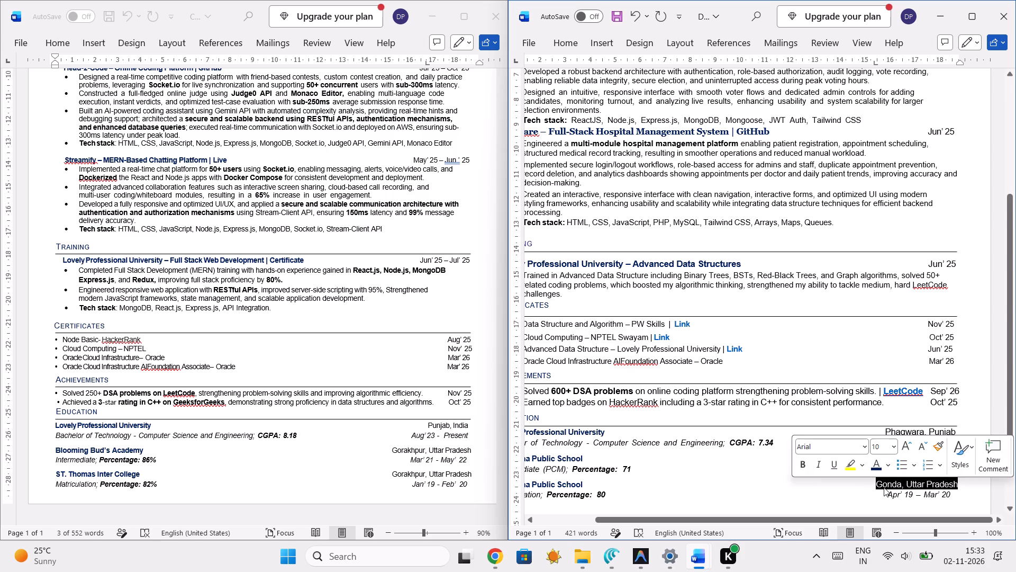
click(886, 447)
key(BackSpace)
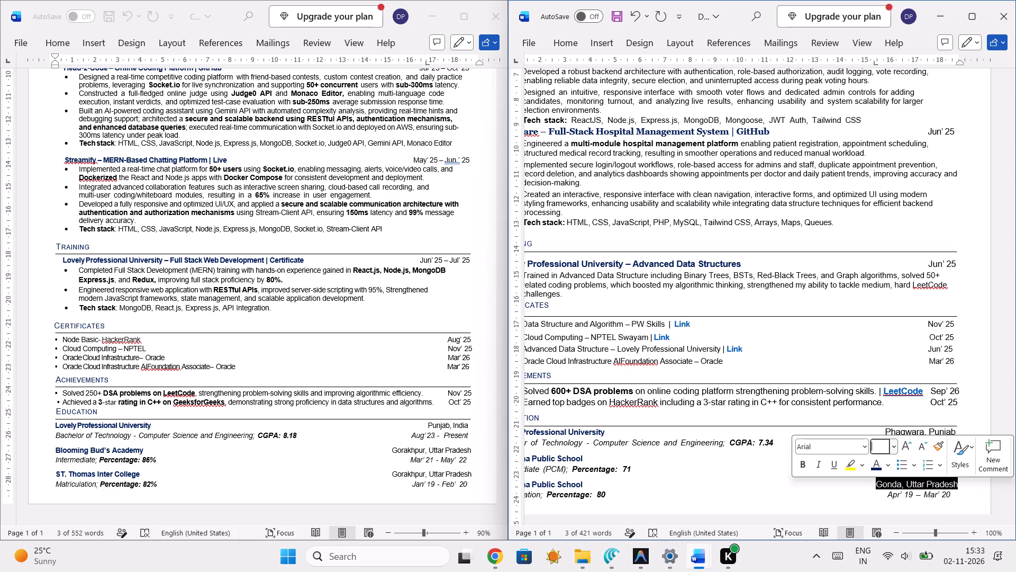
key(9)
click(824, 505)
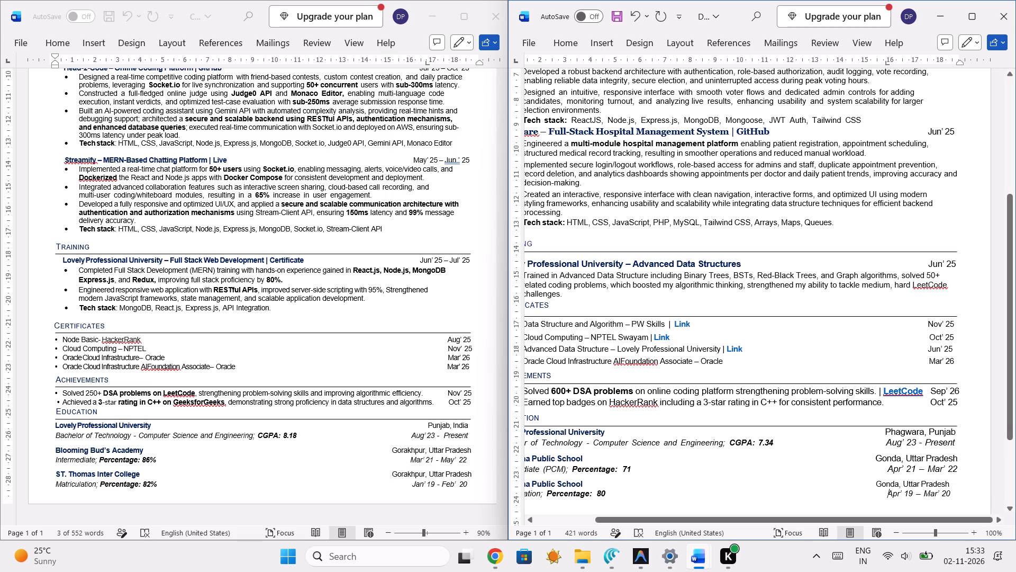
Insert four spaces before both the location and the date range of the Matriculation entry to shift them towards the right margin.
click(874, 485)
key(space)
key(space)
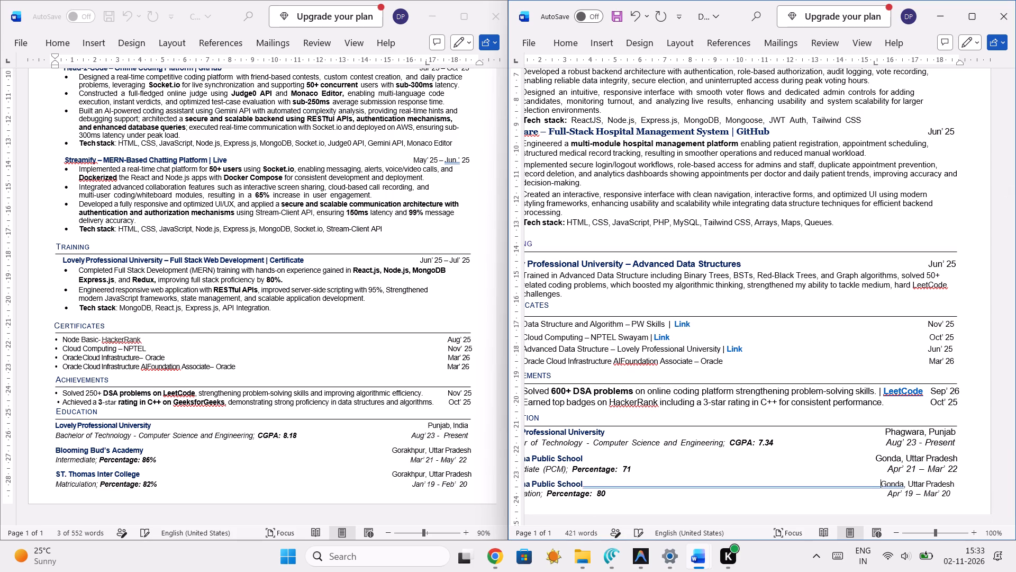
key(space)
key(space)
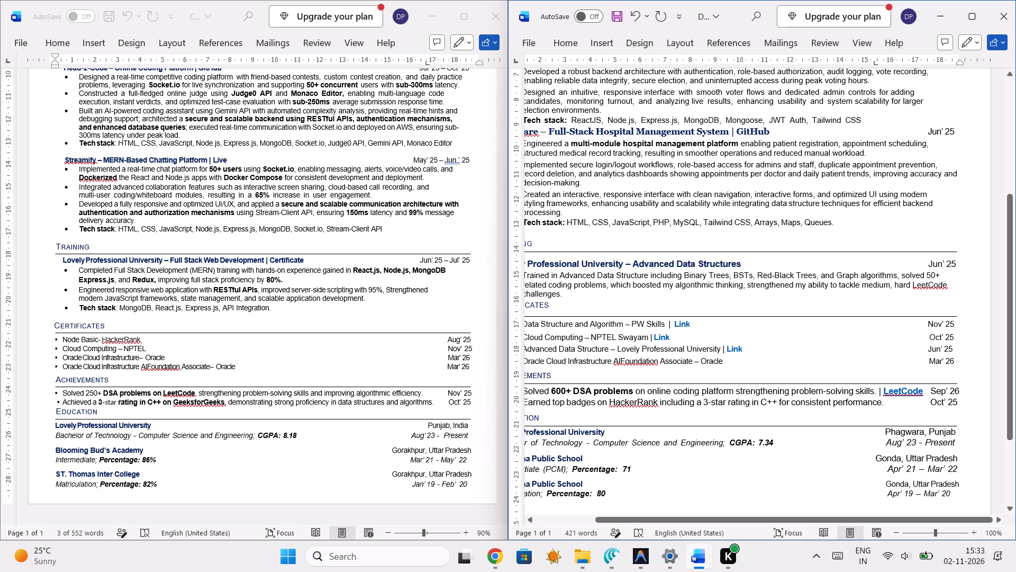
click(889, 493)
key(space)
key(space)
key(space)
key(space)
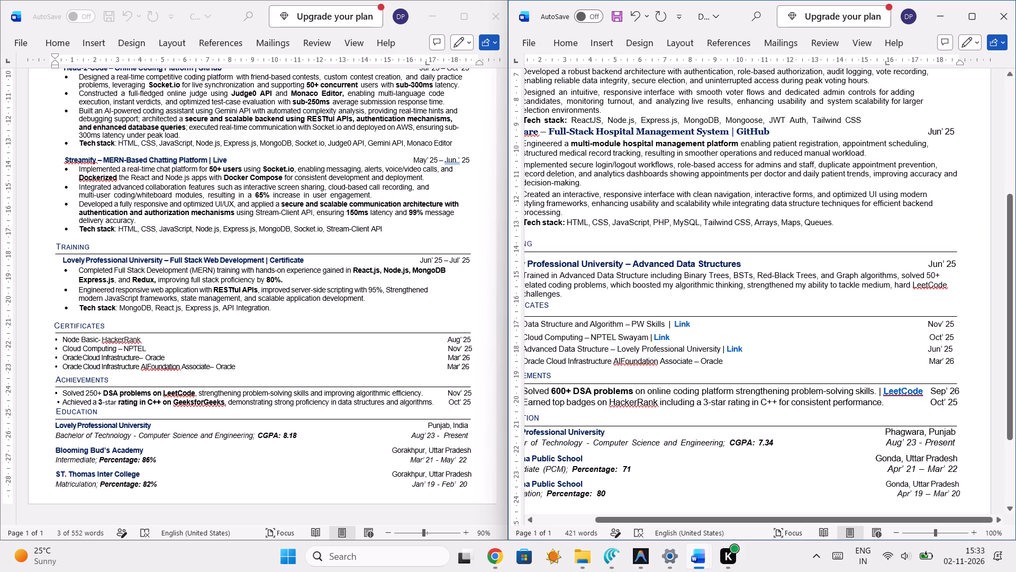
Set the Apr' 21 – Mar' 22 date range on the Intermediate line to font size 9.
drag(958, 469, 897, 466)
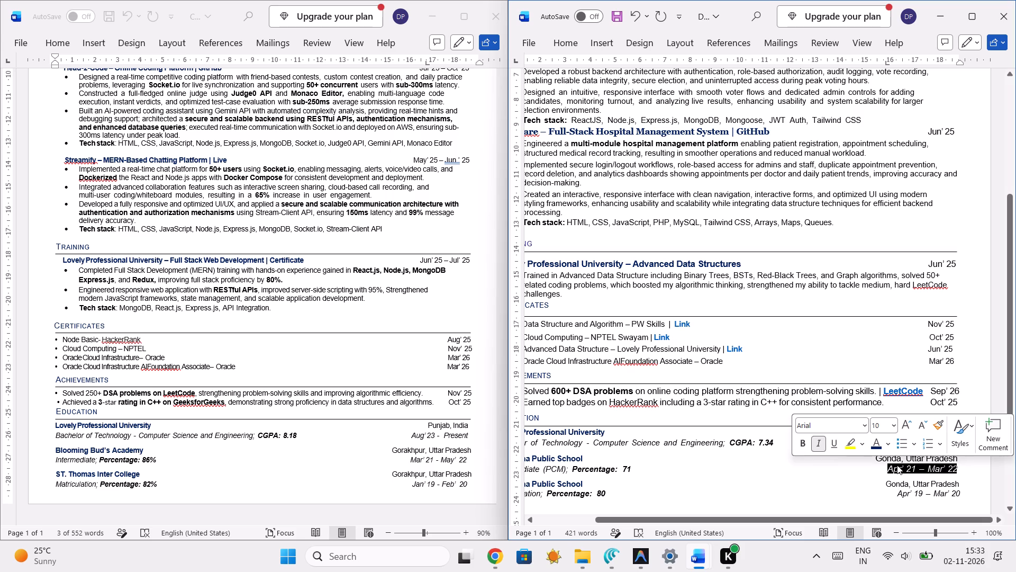
click(890, 427)
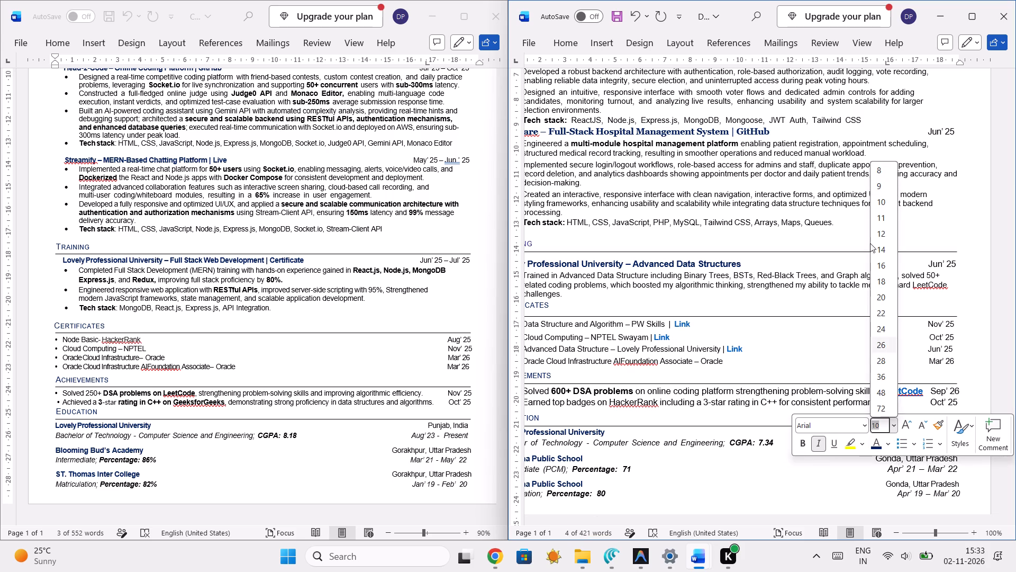
click(874, 184)
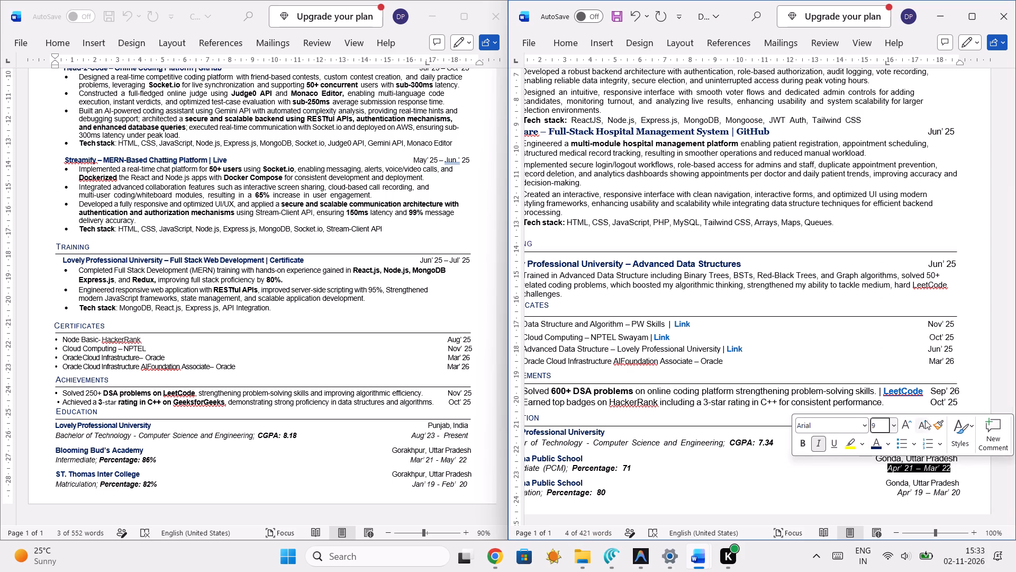
Set the Gonda, Uttar Pradesh location above the Apr' 21 – Mar' 22 dates to font size 9.
click(971, 464)
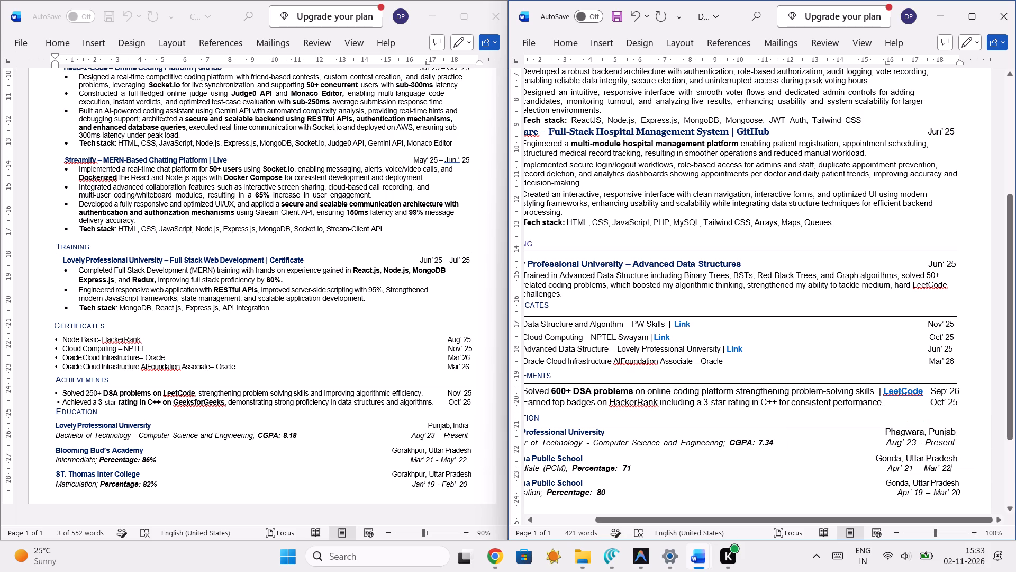
drag(964, 457, 881, 458)
click(891, 418)
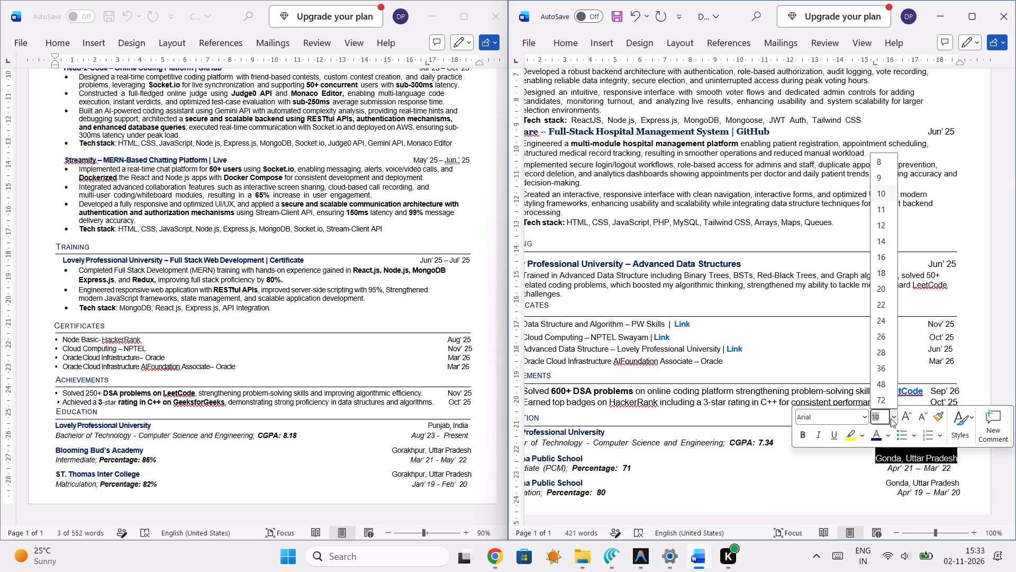
click(882, 168)
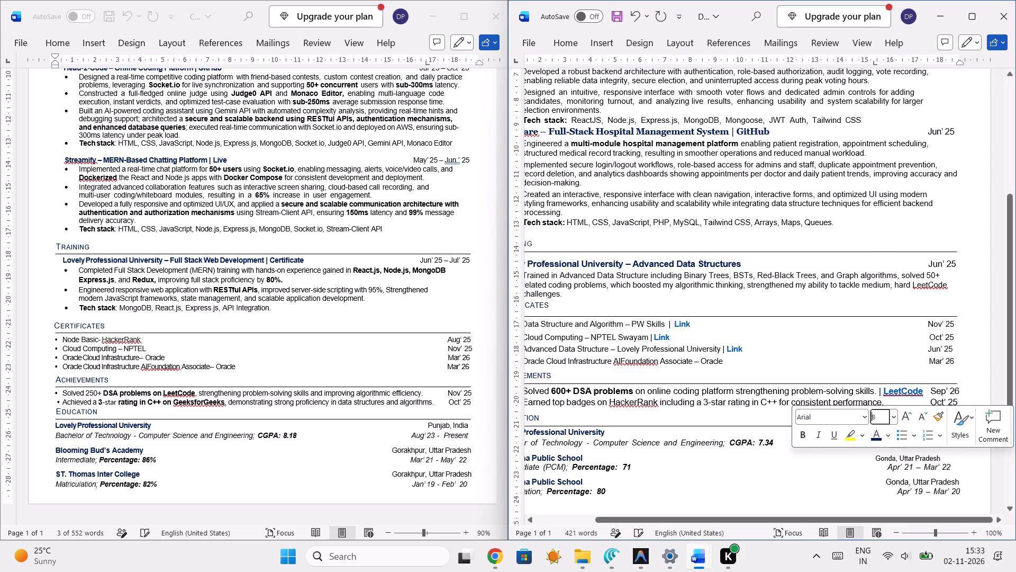
click(944, 462)
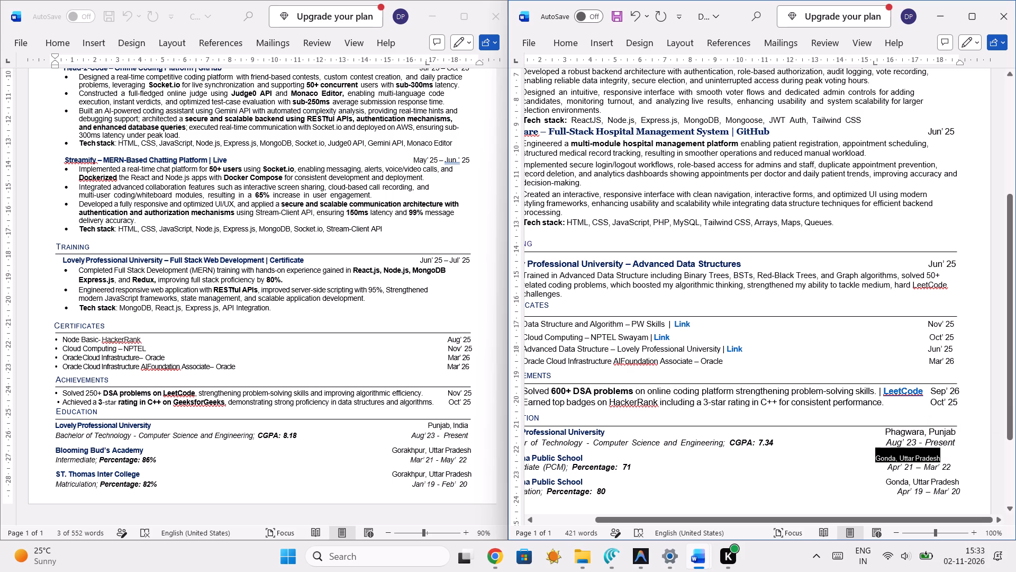
drag(944, 462, 876, 458)
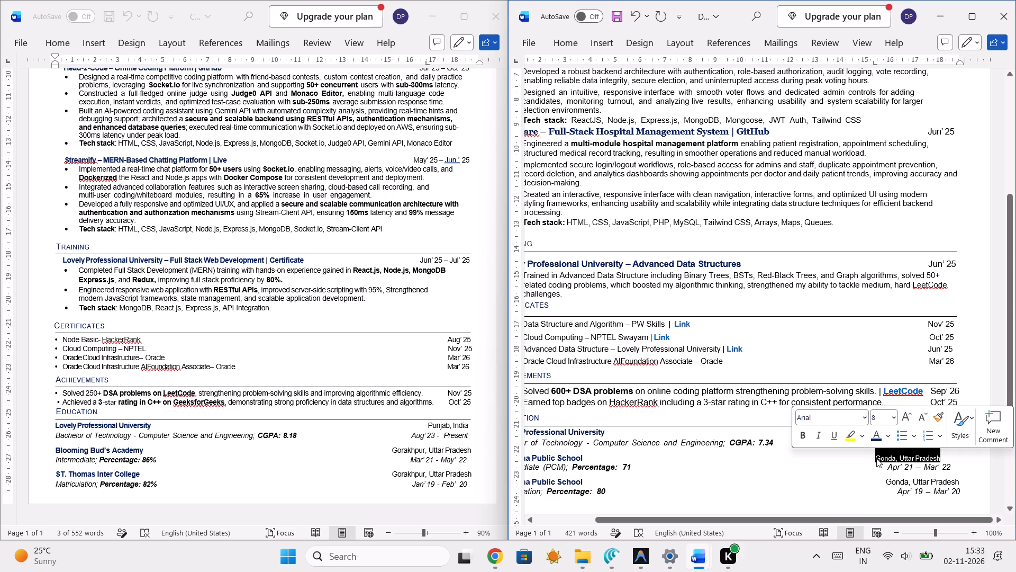
click(897, 416)
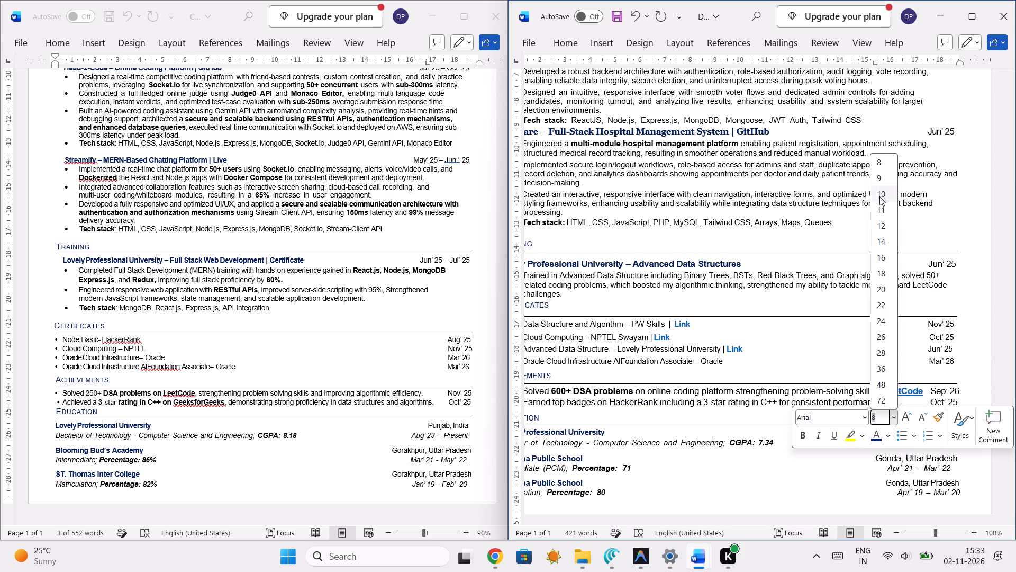
click(879, 180)
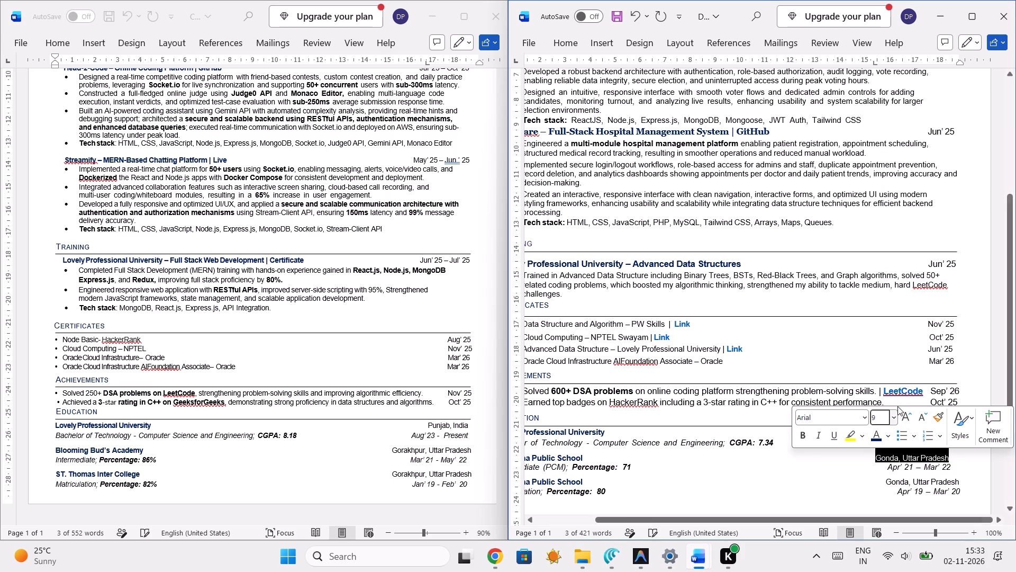
Insert three spaces before both the date range and the location of the Intermediate entry to shift them towards the right margin.
click(879, 470)
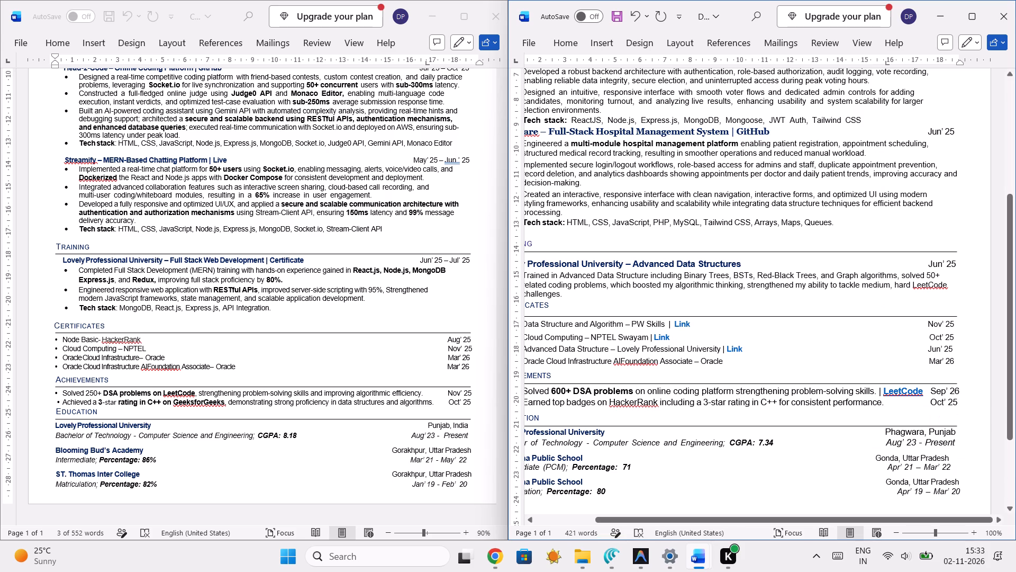
key(space)
key(space)
key(space)
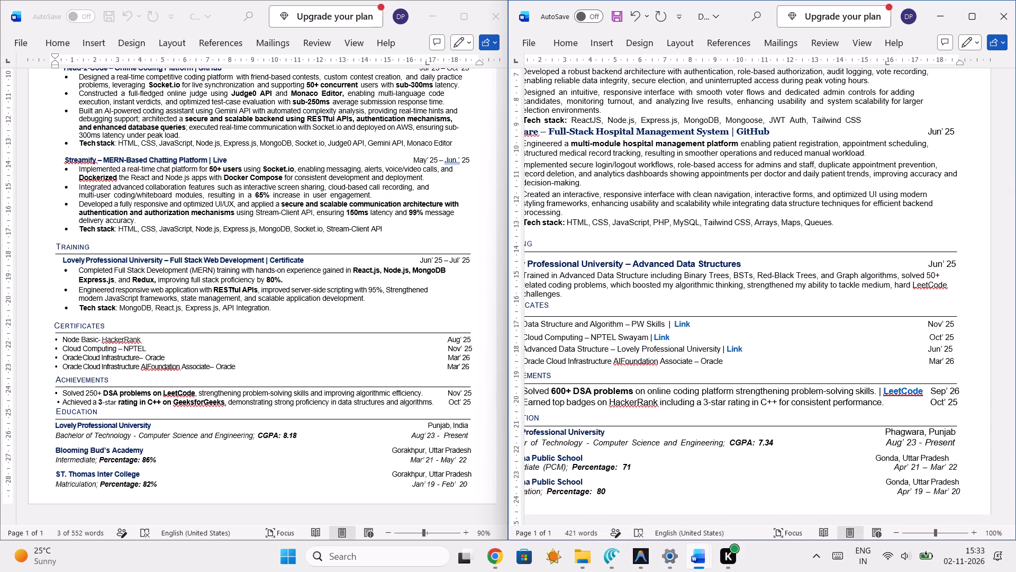
key(space)
key(BackSpace)
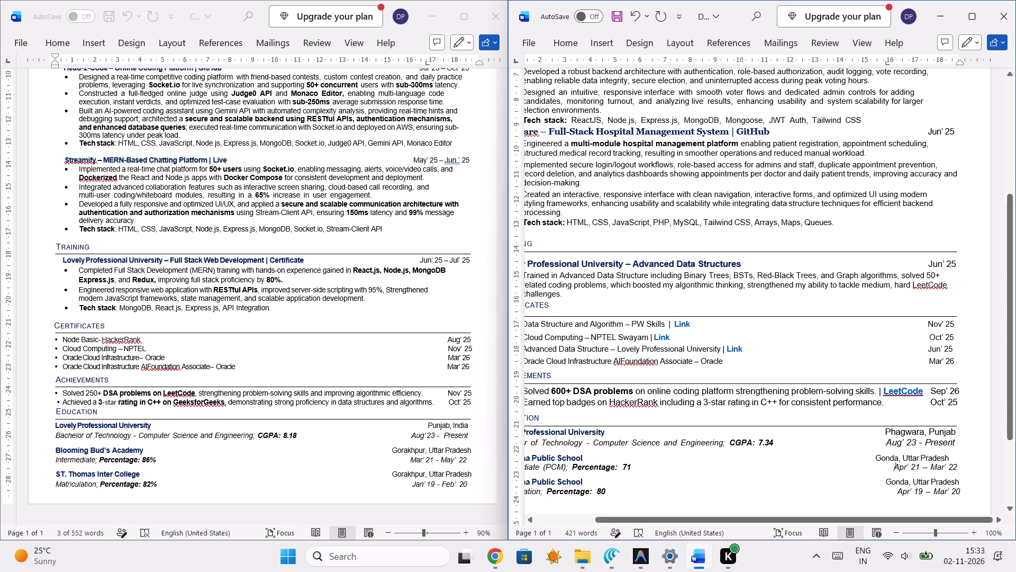
click(872, 461)
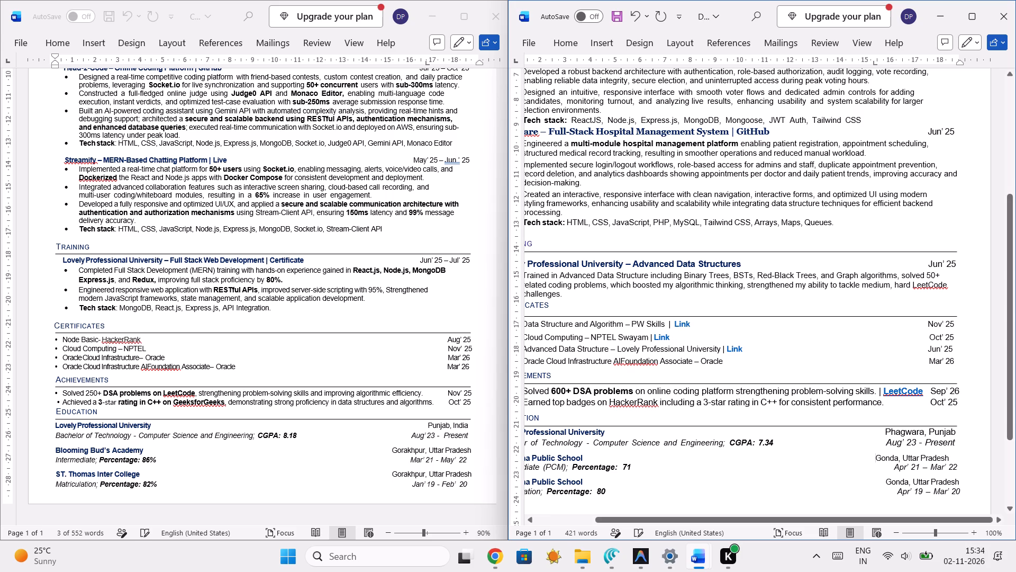
key(space)
key(space)
key(space)
key(space)
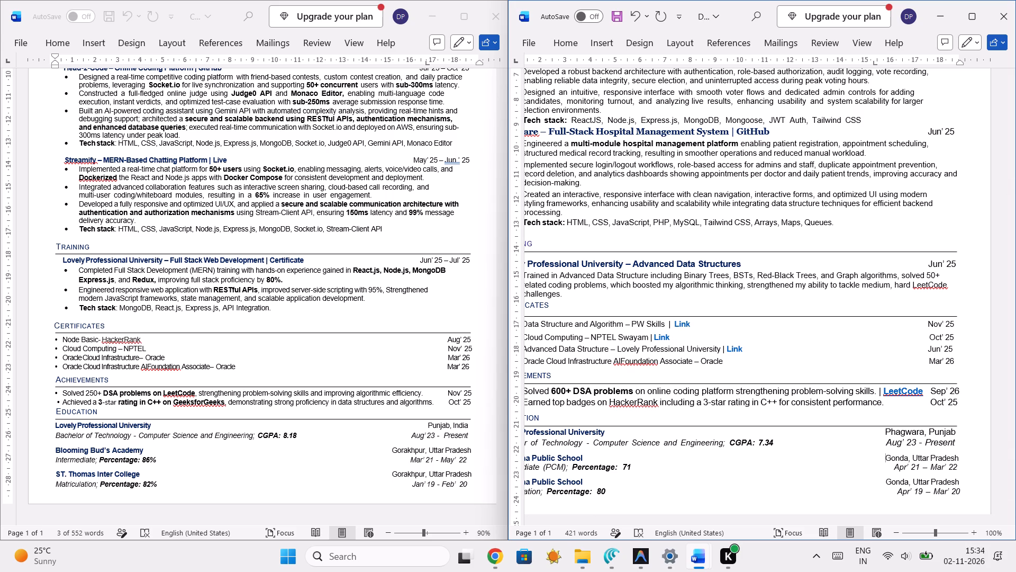
key(BackSpace)
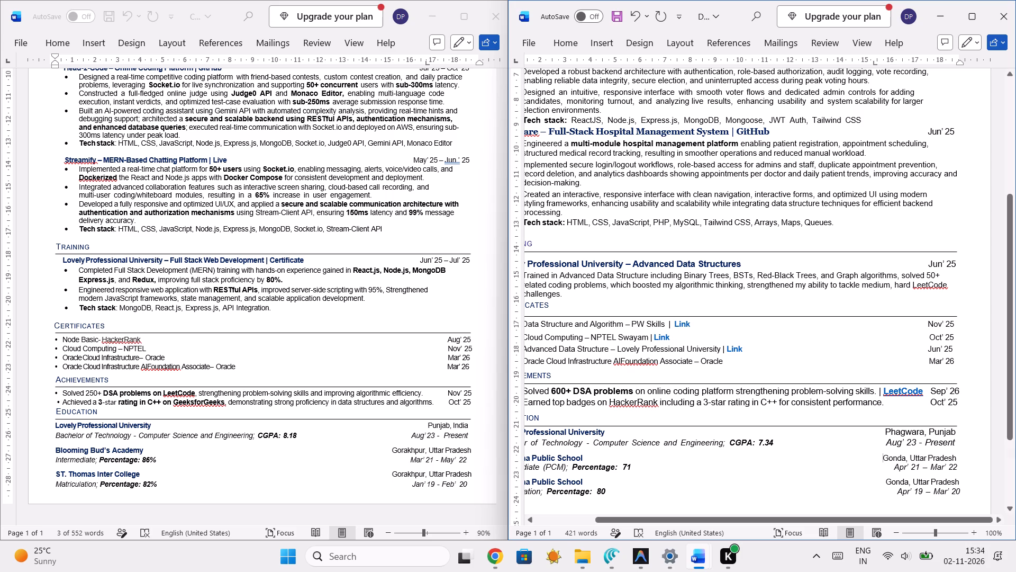
Set the Aug' 23 - Present date range of the university entry in Education to font size 9.
drag(960, 442, 895, 442)
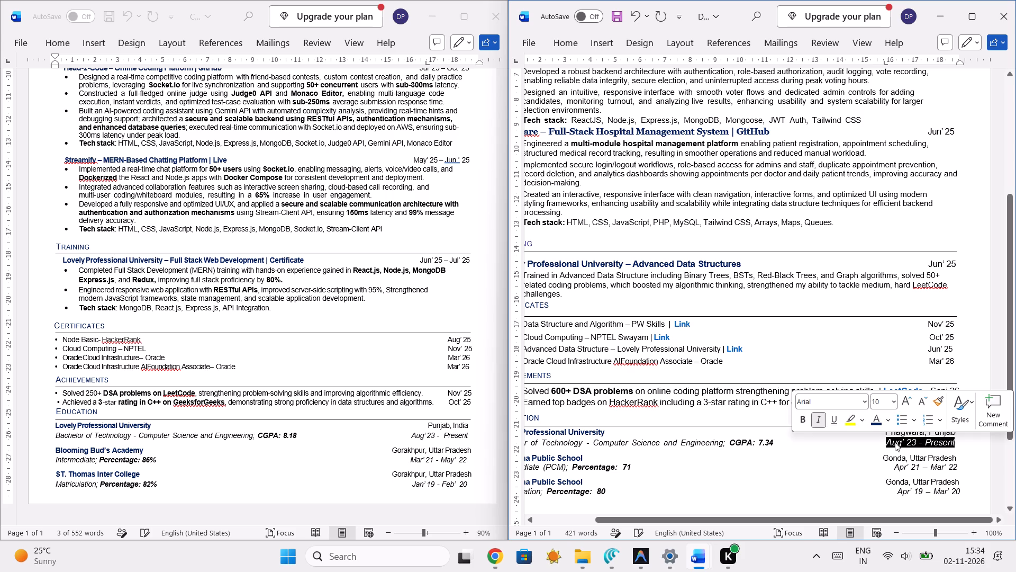
click(893, 400)
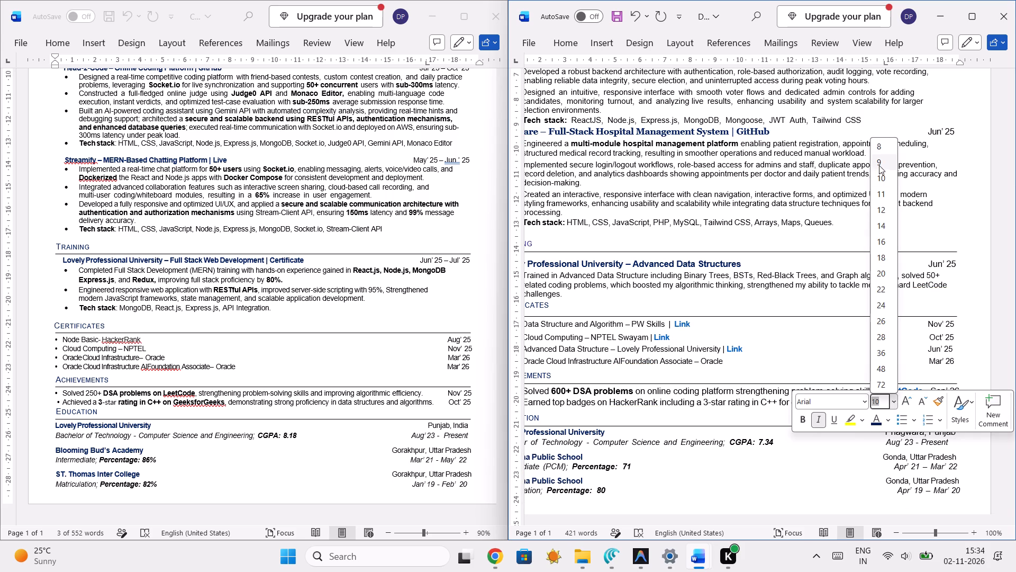
click(879, 164)
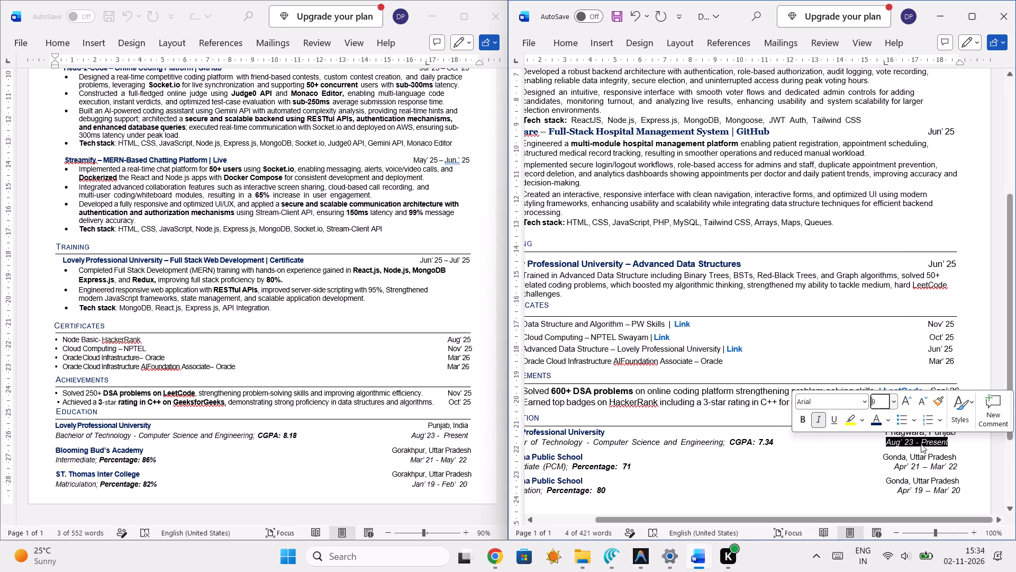
click(920, 444)
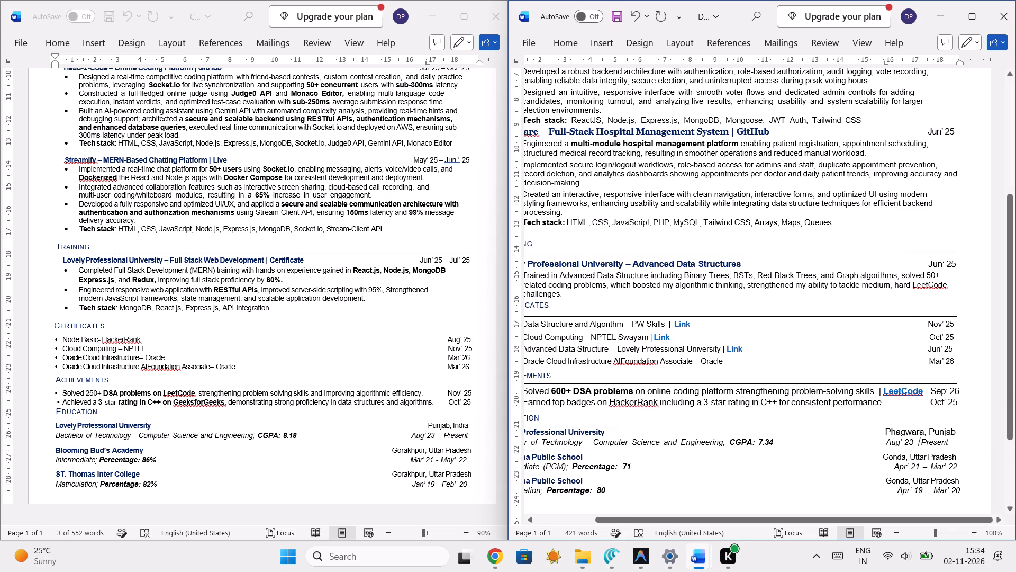
Set the Phagwara, Punjab location of the university entry in Education to font size 9.
drag(960, 433, 906, 433)
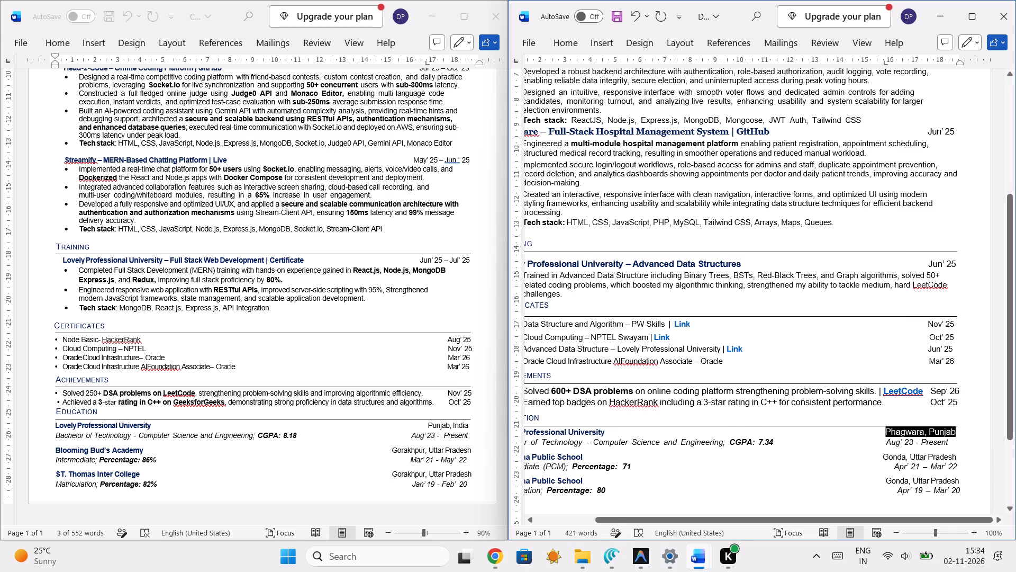
drag(906, 433, 895, 433)
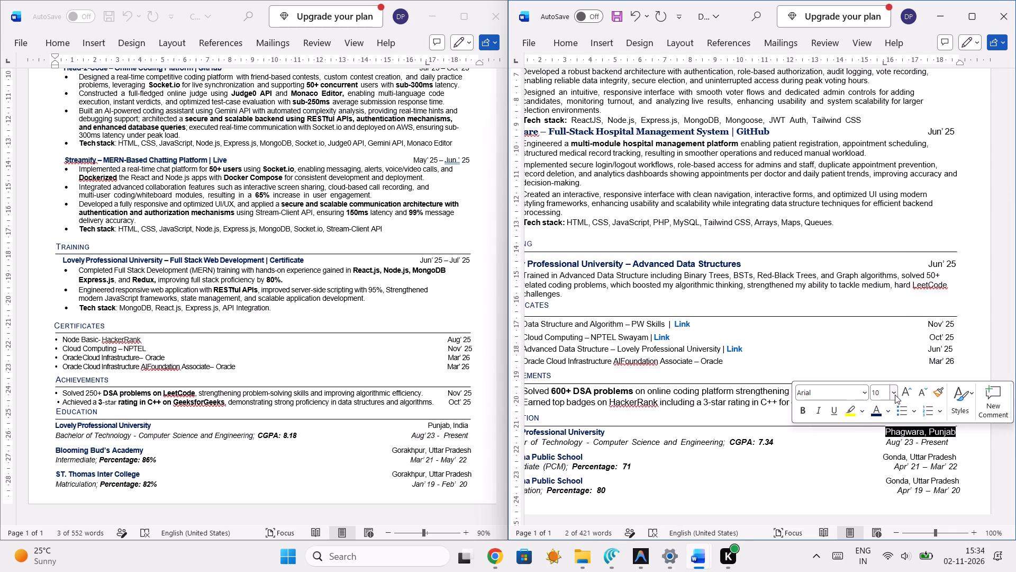
click(895, 393)
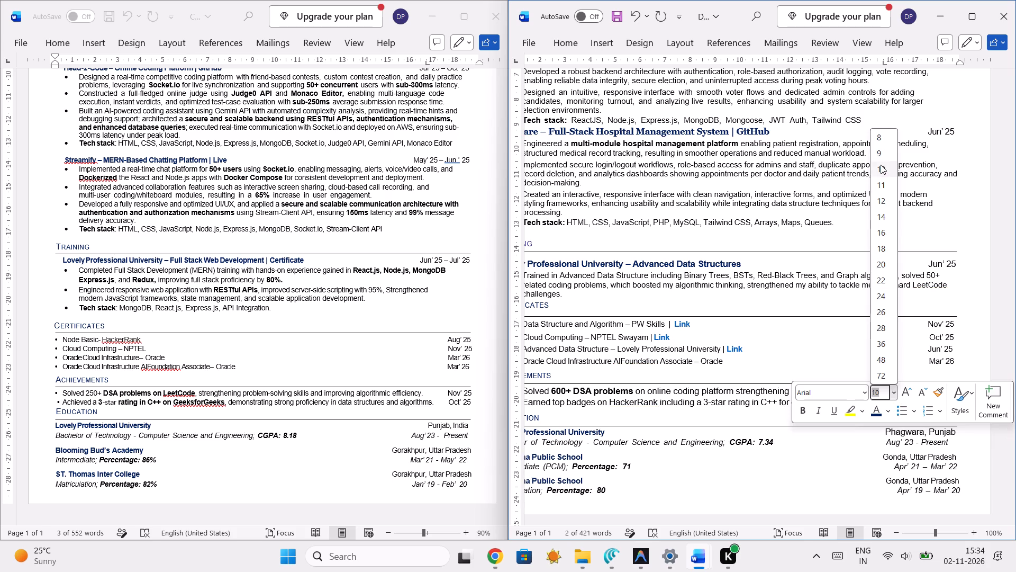
click(877, 152)
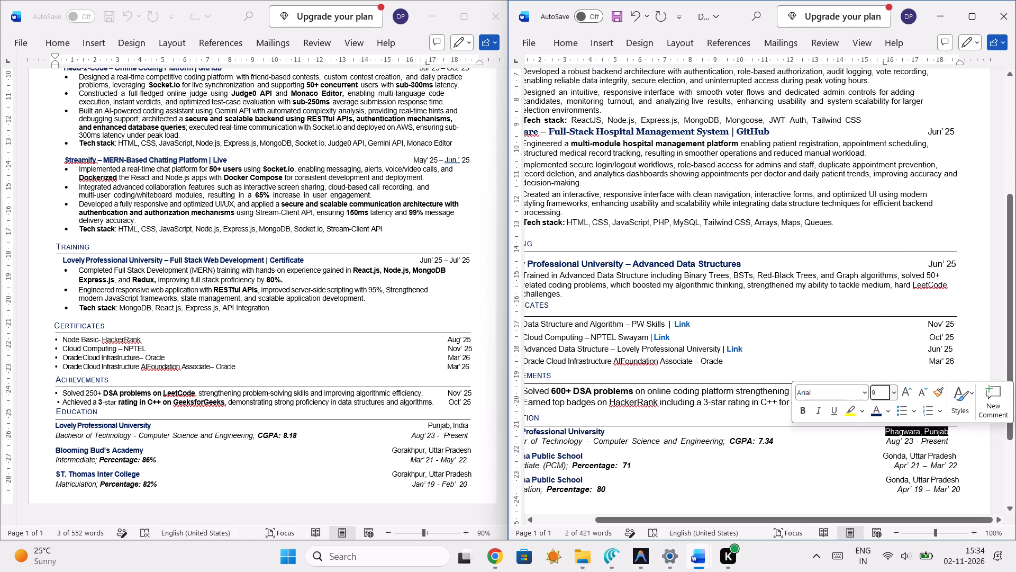
Insert four spaces before both the Aug' 23 - Present dates and the Phagwara, Punjab location to shift them towards the right margin.
click(875, 428)
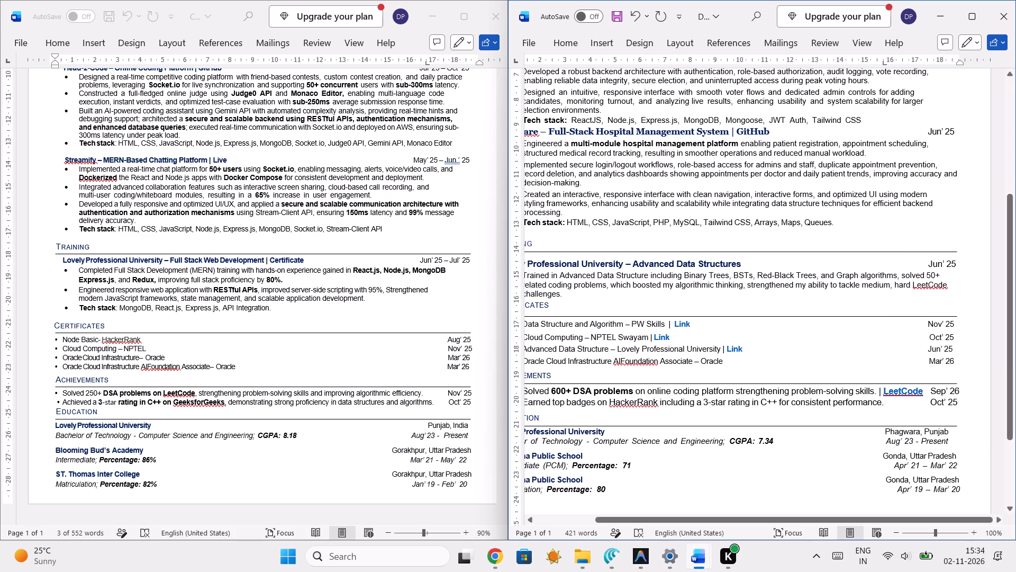
click(884, 439)
key(space)
key(space)
key(space)
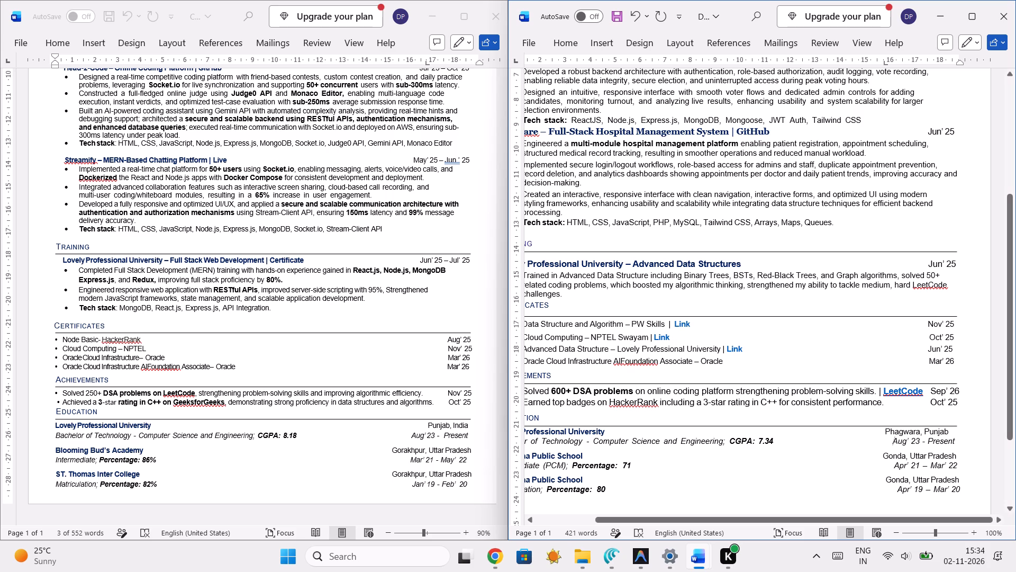
click(877, 430)
key(space)
key(space)
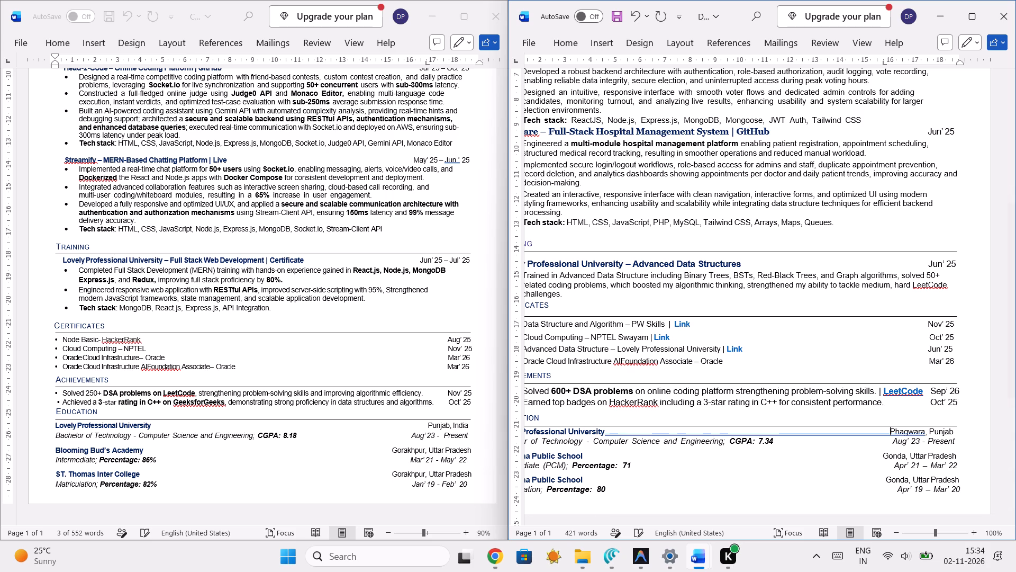
key(space)
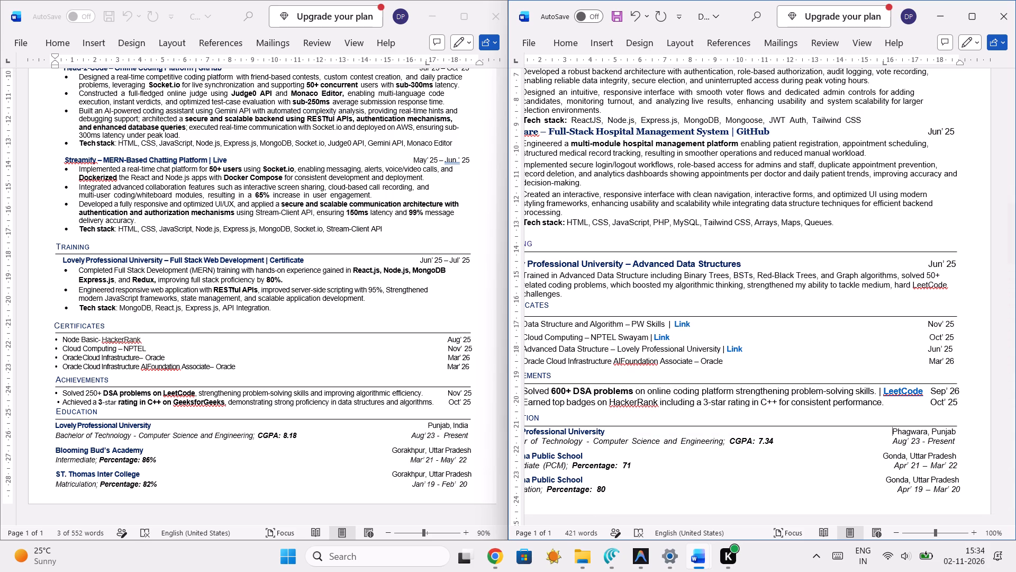
key(space)
click(888, 442)
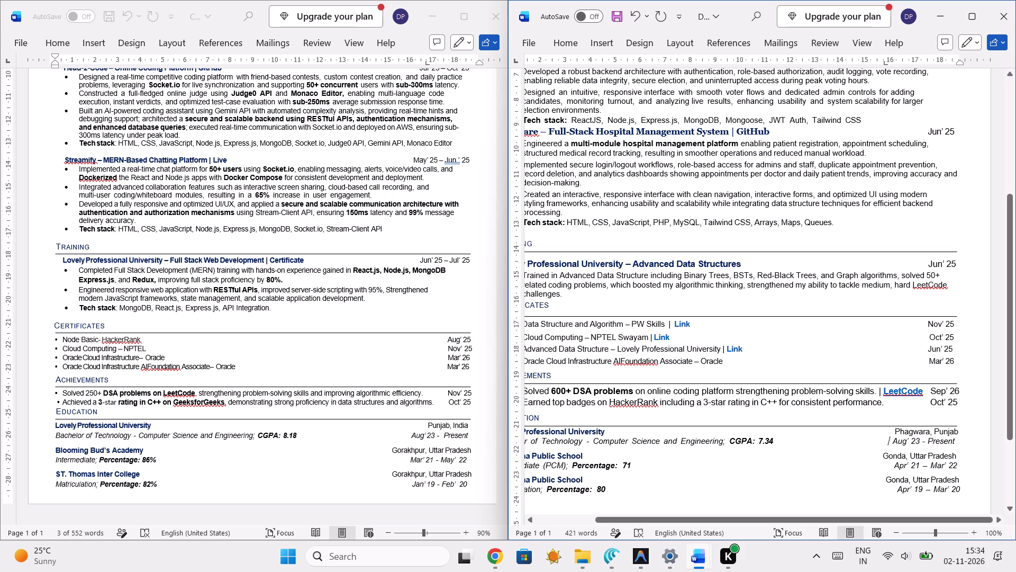
key(space)
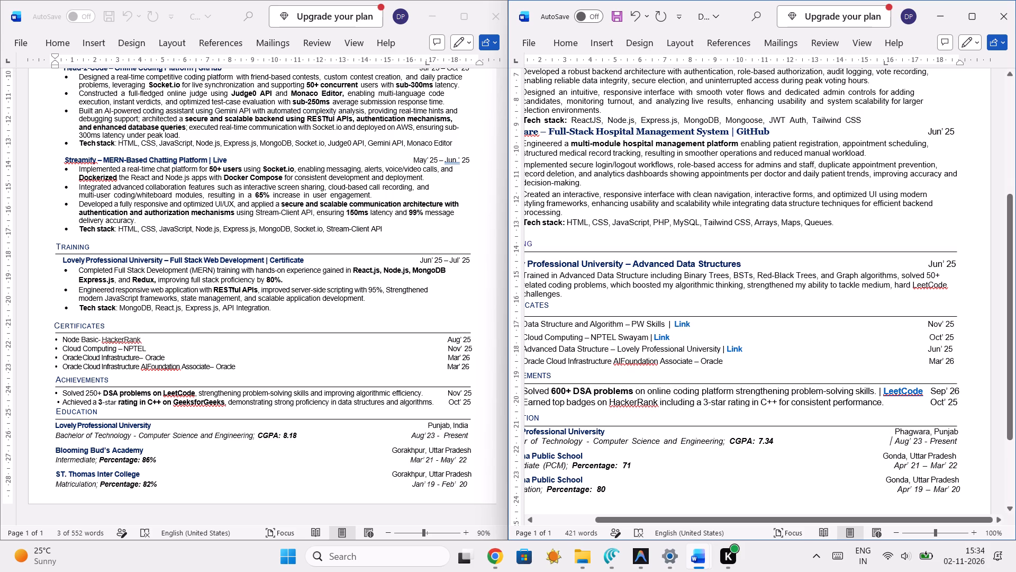
Insert one more space before both the location and the date range of the Intermediate entry to align them with the neighbouring entries.
click(878, 451)
key(space)
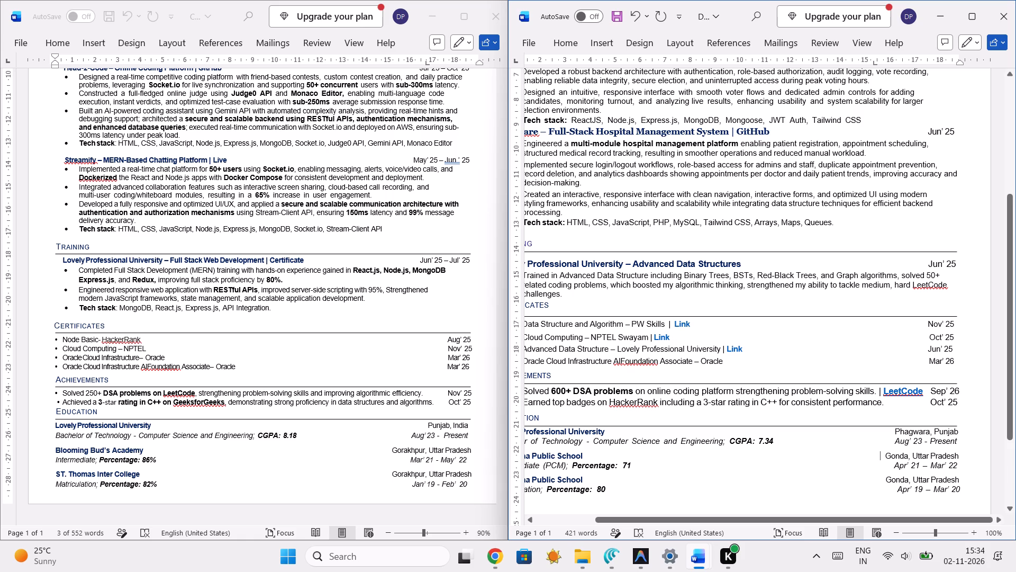
click(894, 471)
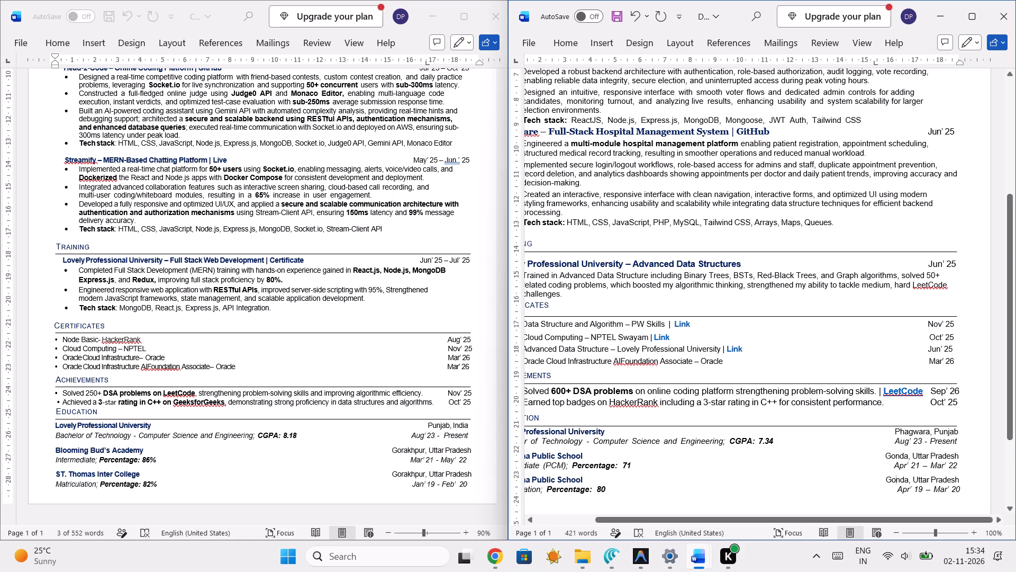
click(893, 461)
key(space)
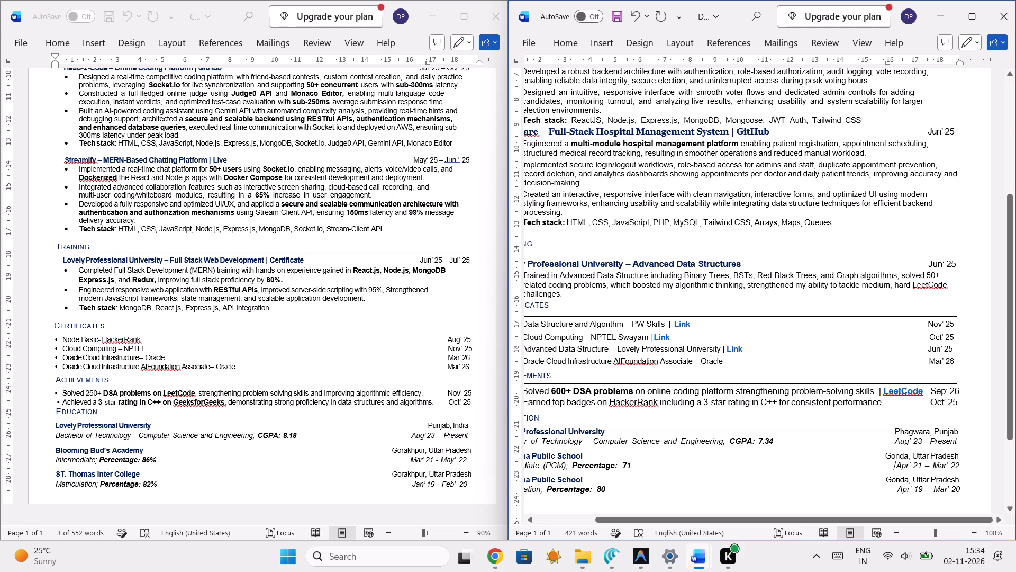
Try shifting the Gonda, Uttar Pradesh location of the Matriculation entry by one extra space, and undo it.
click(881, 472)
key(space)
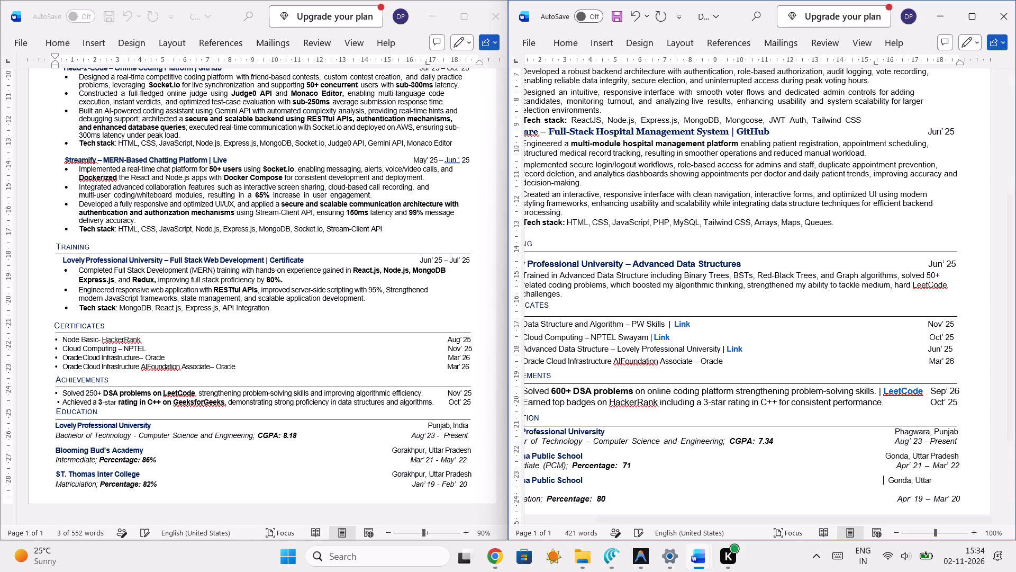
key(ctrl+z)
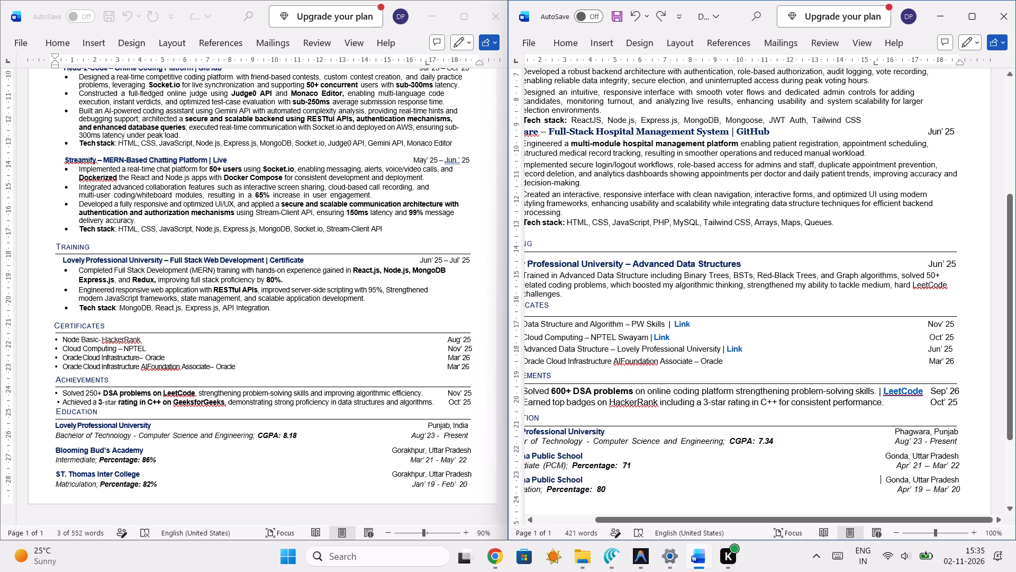
Set the Oct' 25 date of the HackerRank achievement to font size 9 and insert one space before it.
drag(961, 399, 952, 400)
drag(952, 400, 940, 401)
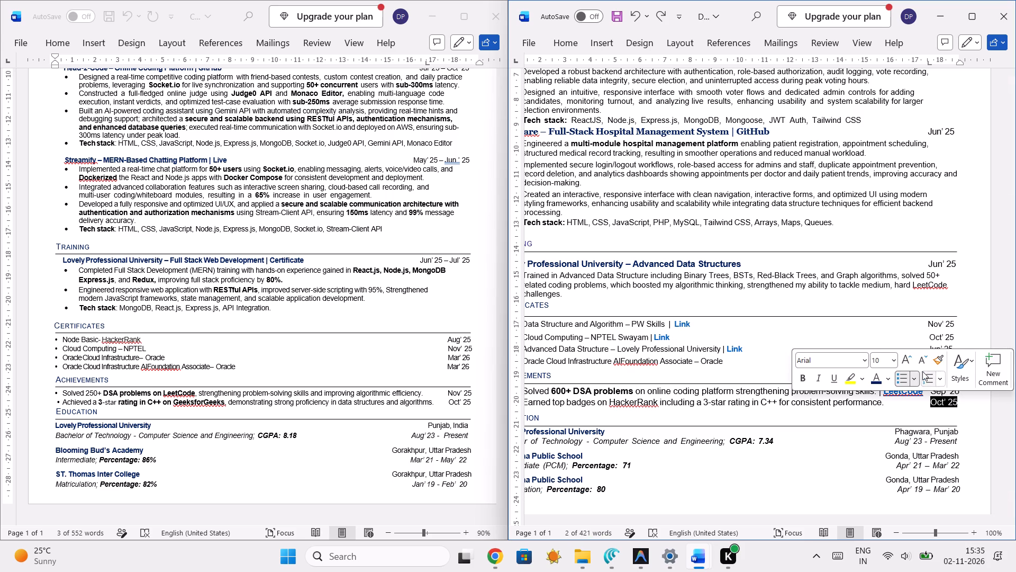
click(891, 357)
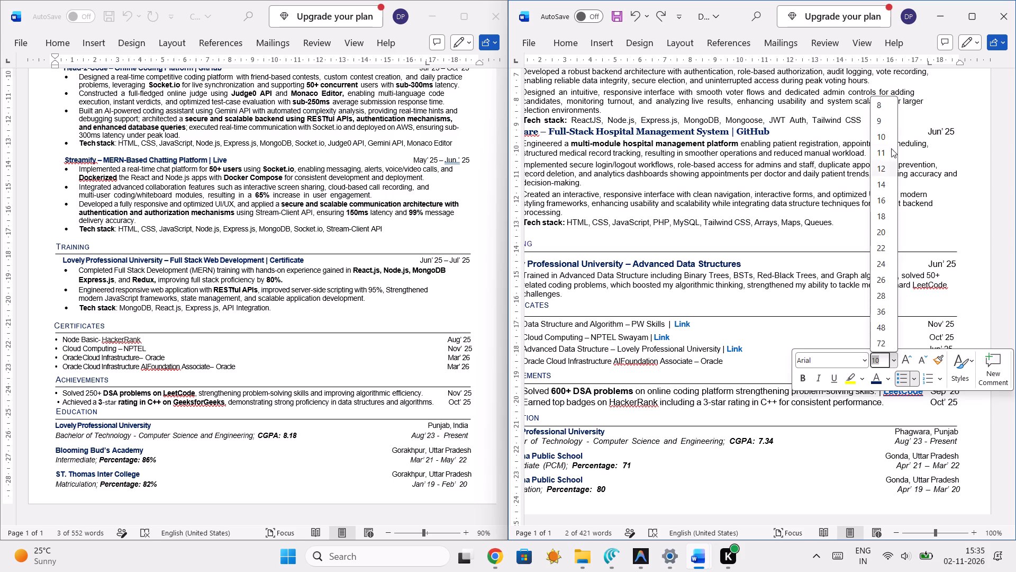
click(884, 126)
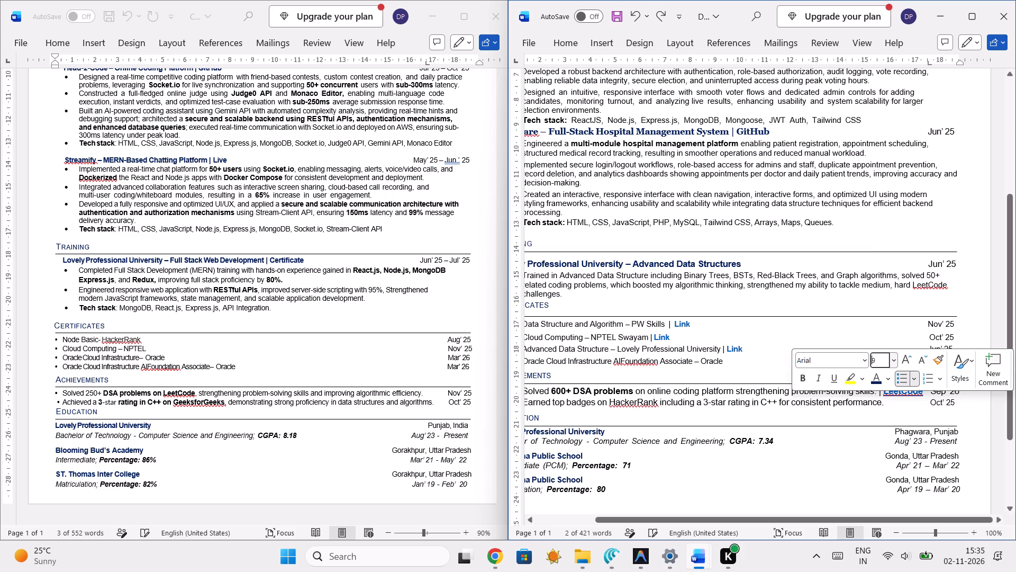
click(929, 407)
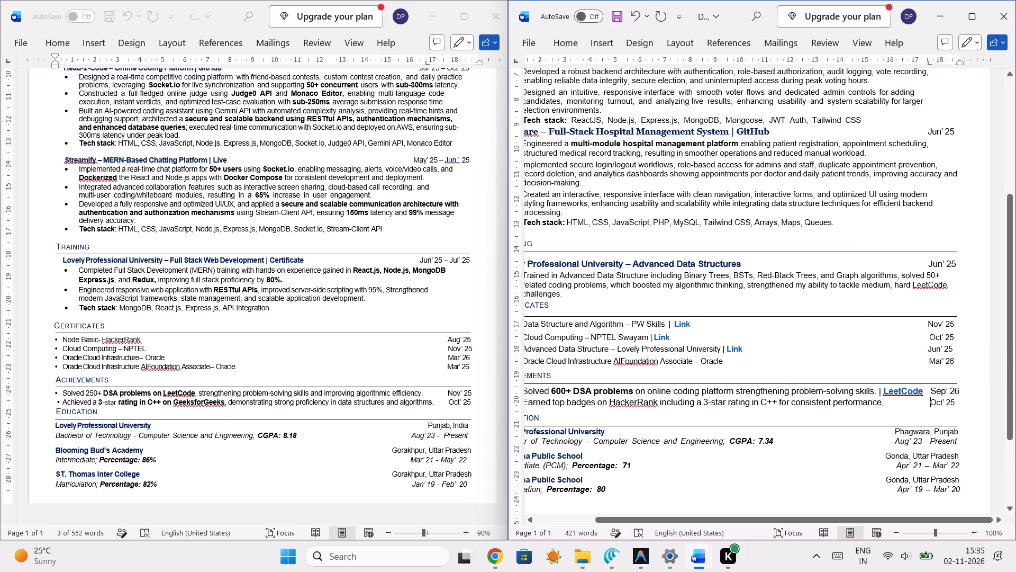
key(space)
key(space)
key(BackSpace)
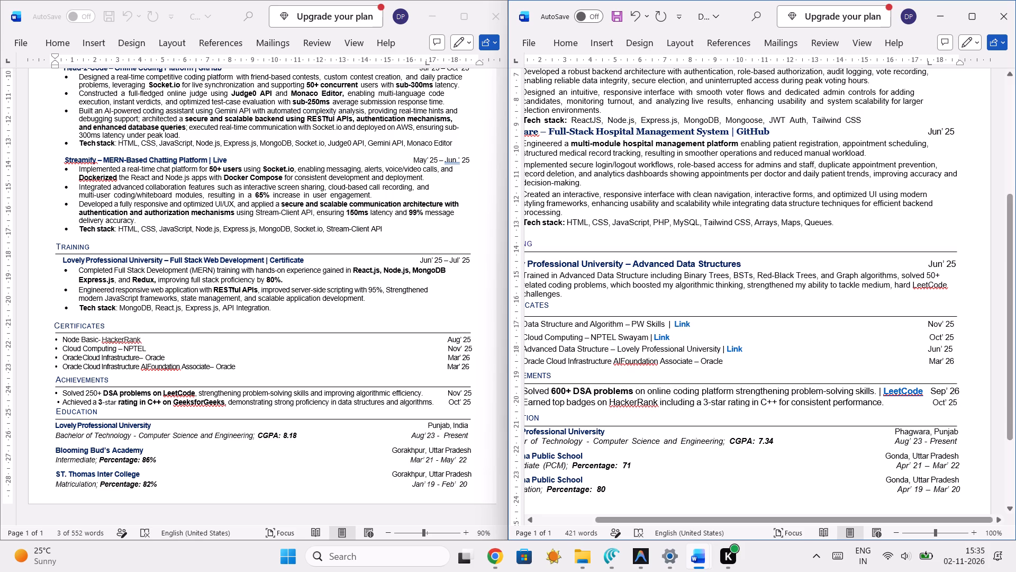
Set the Sep' 26 date of the LeetCode achievement to font size 9.
drag(961, 394, 938, 388)
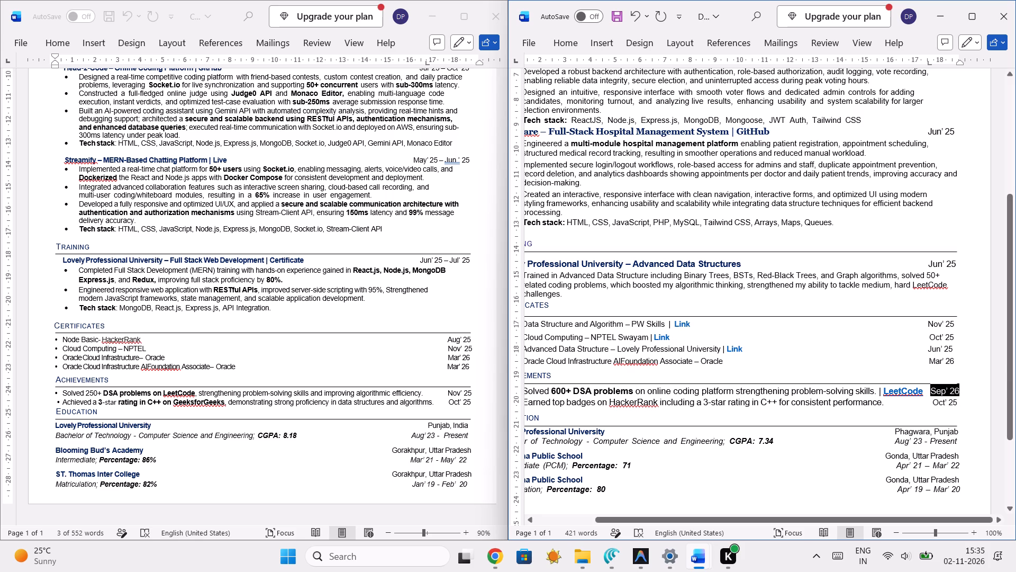
drag(938, 388, 932, 388)
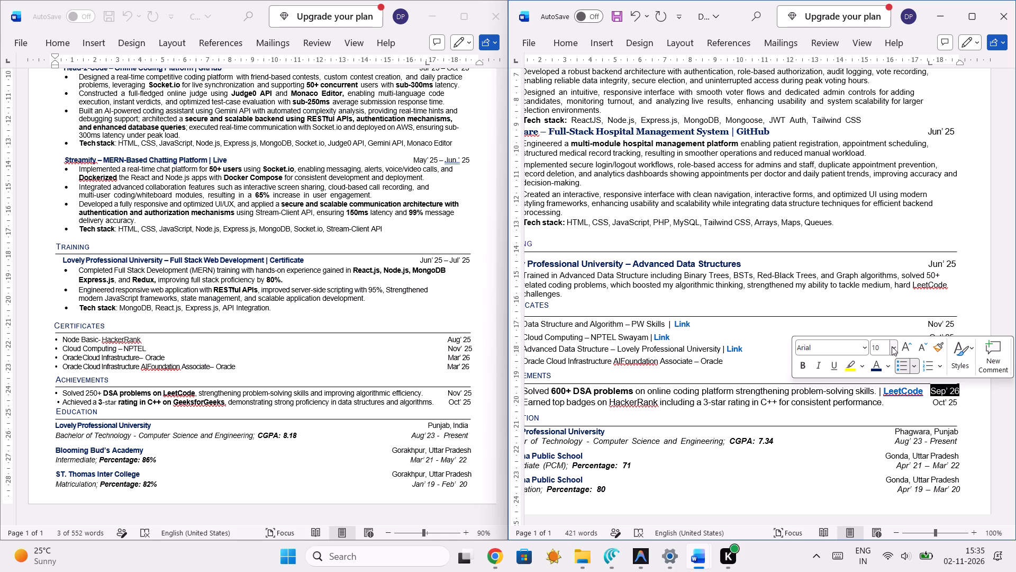
click(895, 346)
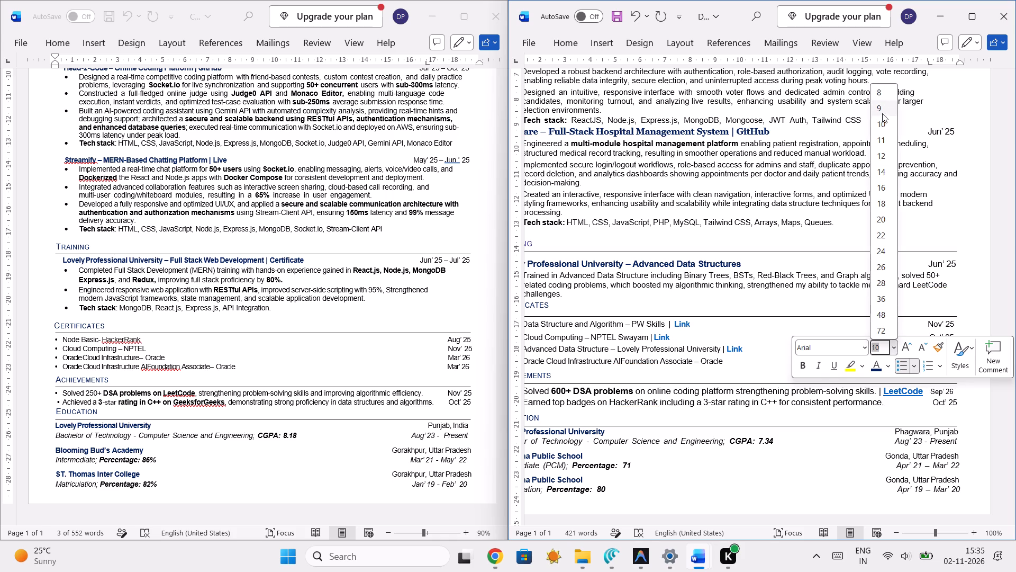
click(879, 110)
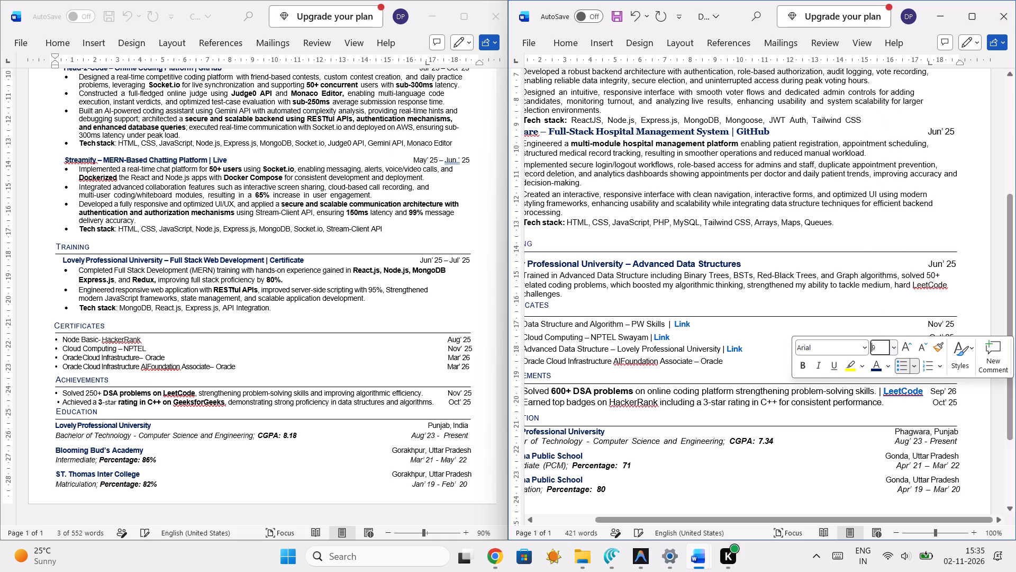
click(896, 391)
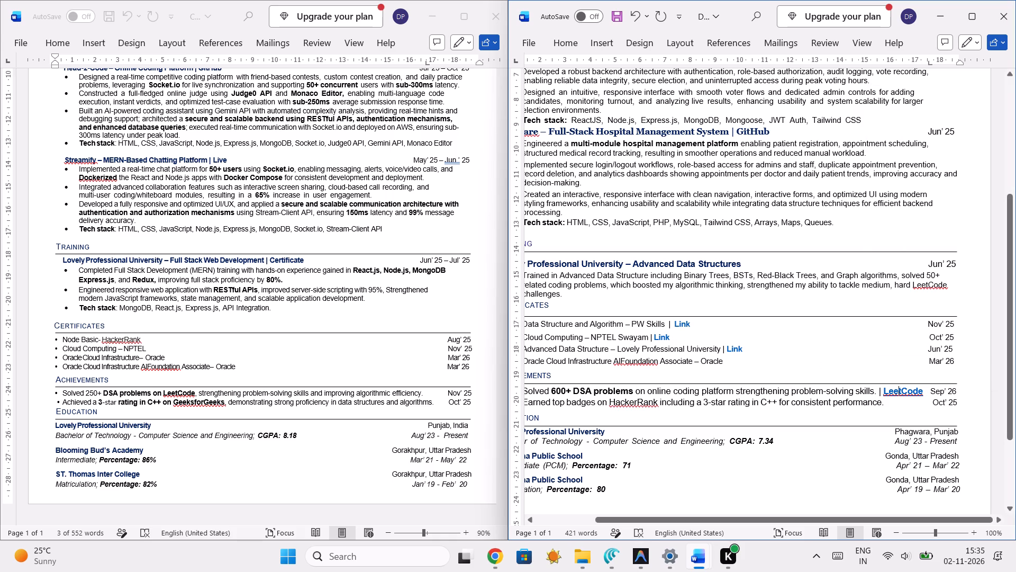
Set the Jun' 25 date of the Advanced Data Structures entry in Training to font size 9.
drag(959, 356, 930, 361)
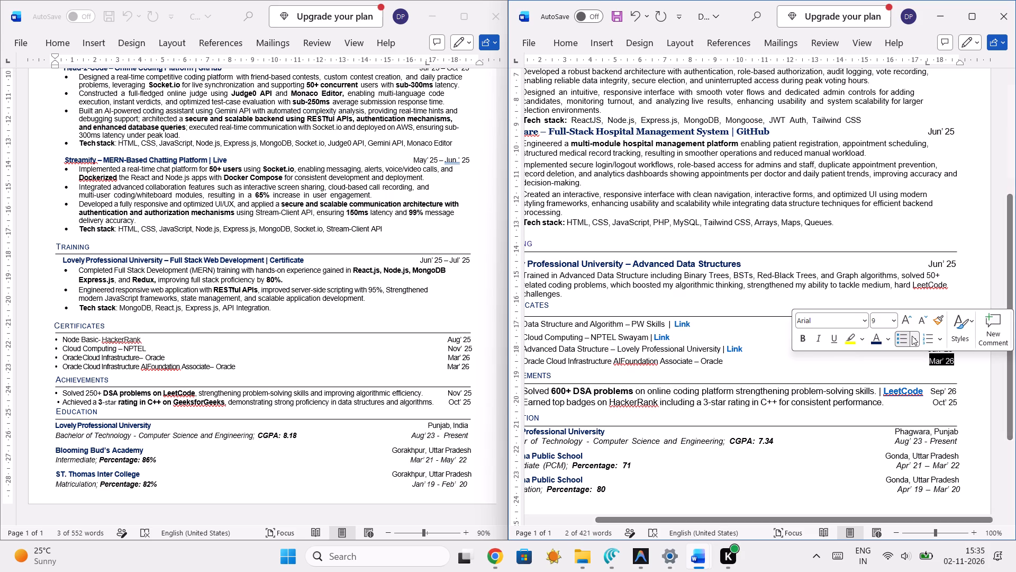
click(942, 275)
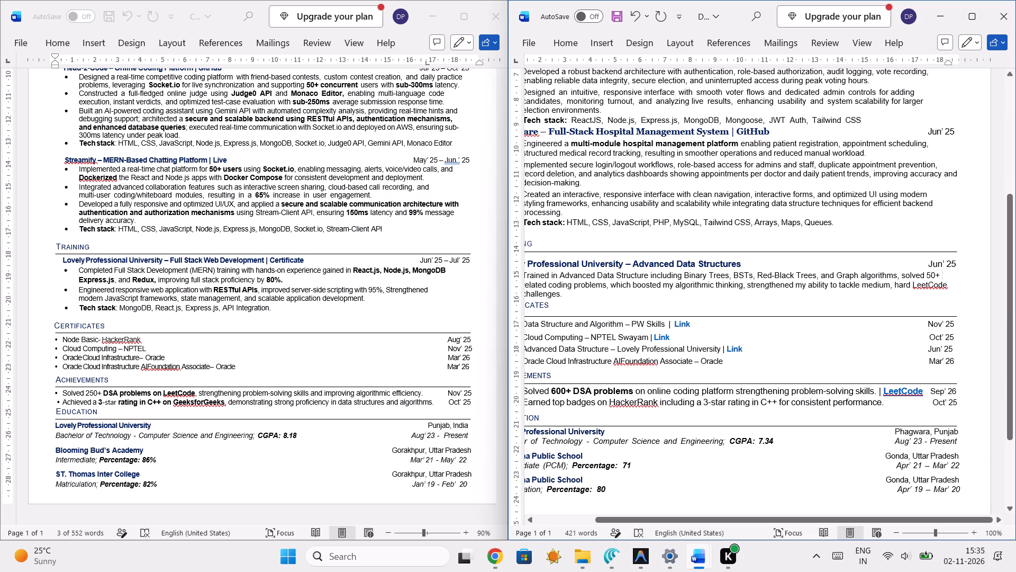
drag(956, 260, 929, 265)
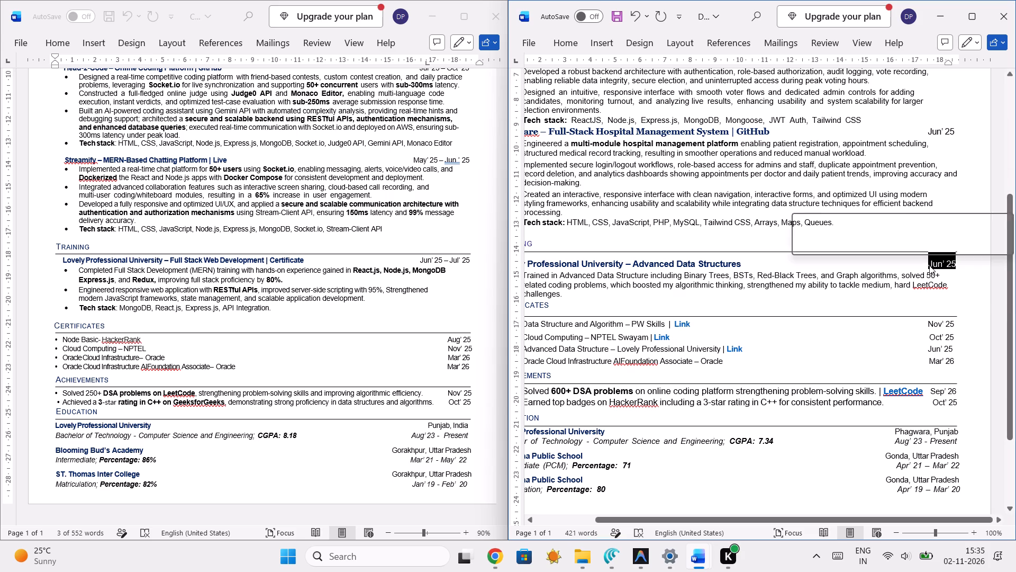
click(896, 225)
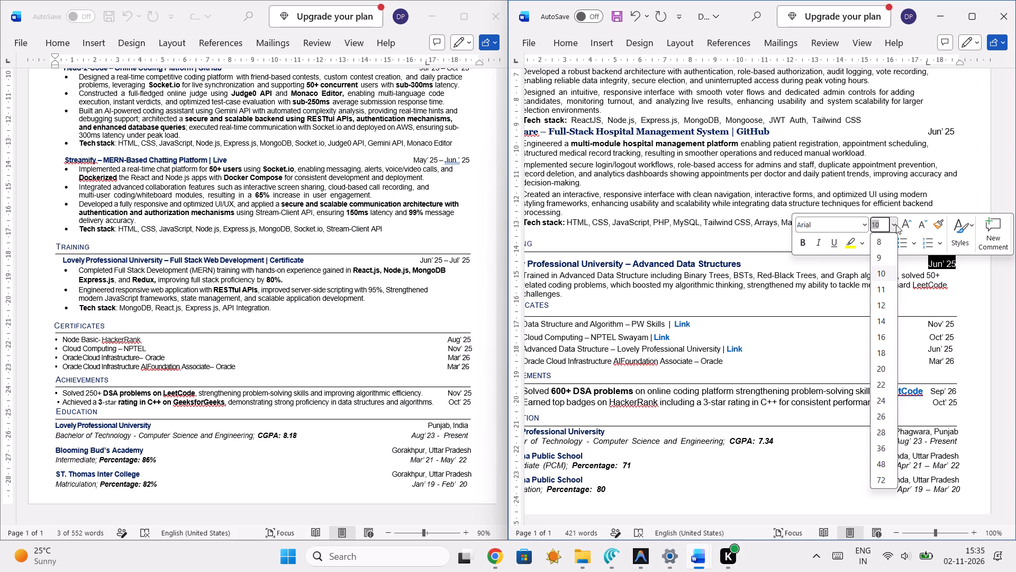
click(880, 258)
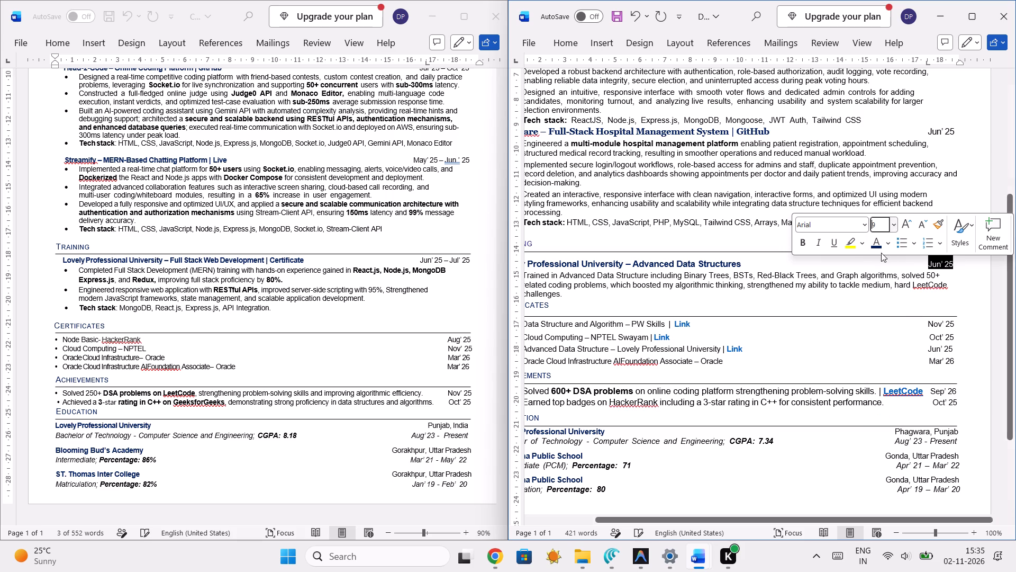
click(920, 185)
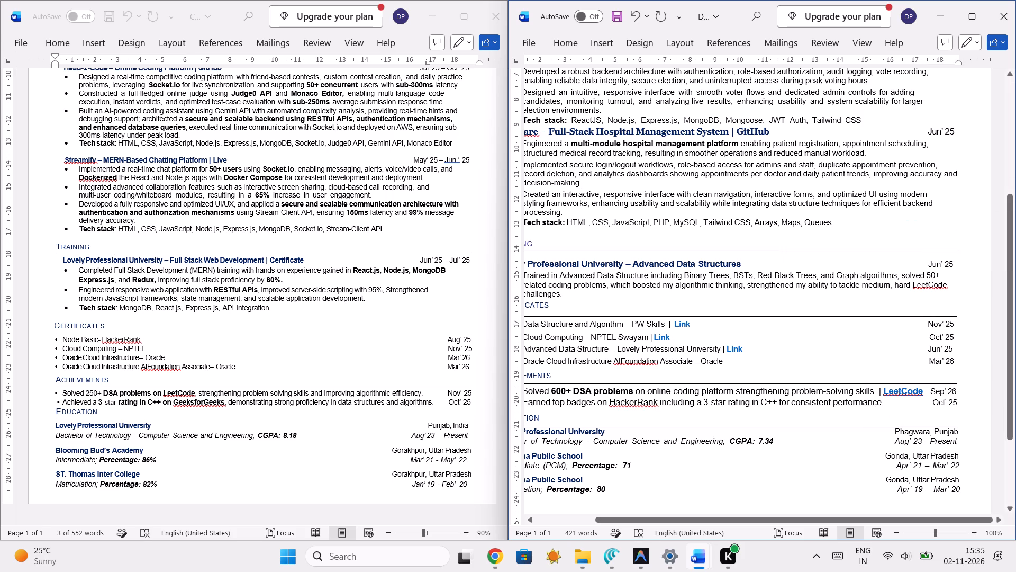
Set the Jun' 25 date of the MediCare project to font size 9.
drag(956, 127, 939, 135)
drag(939, 135, 929, 132)
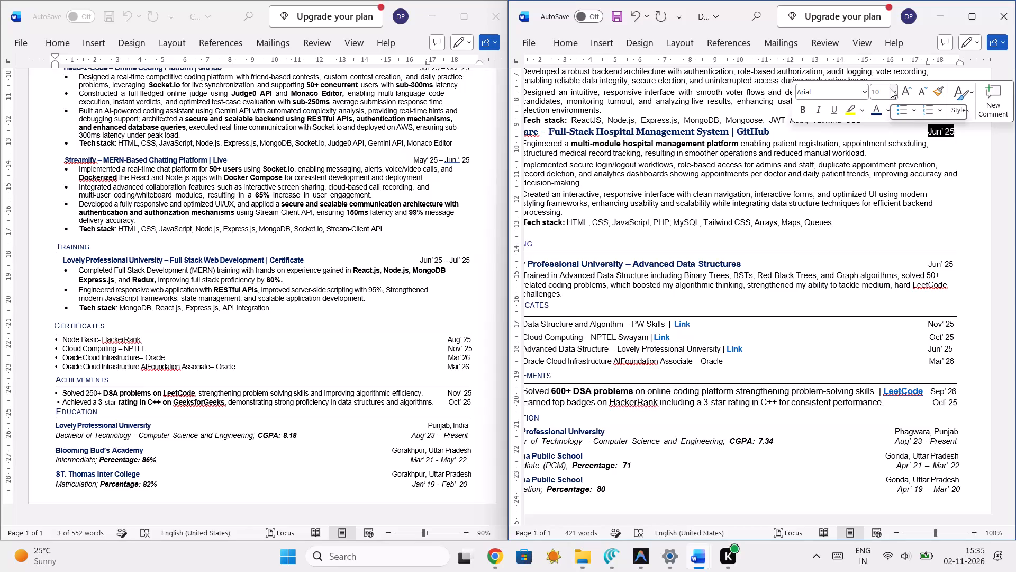
click(896, 89)
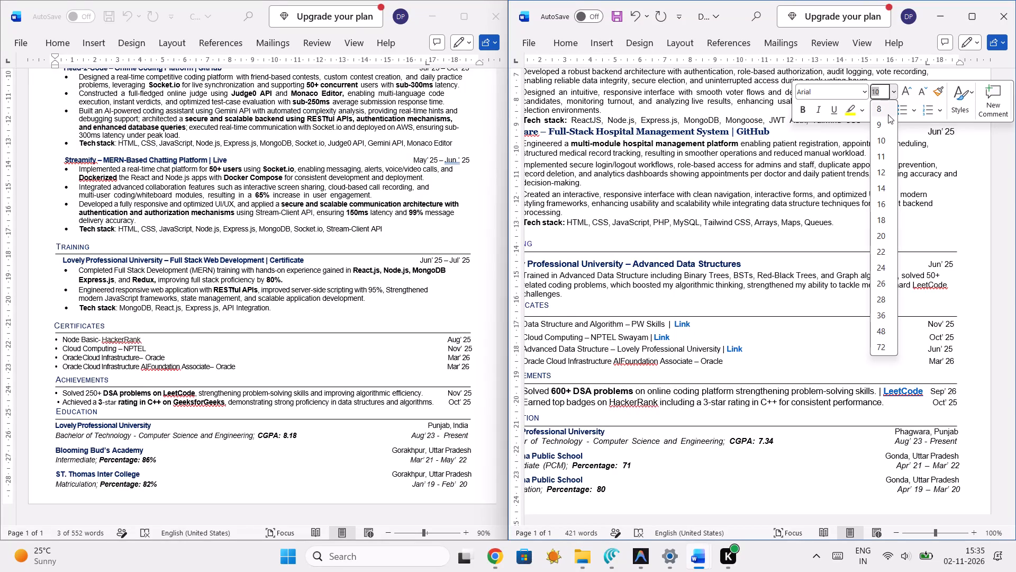
click(882, 123)
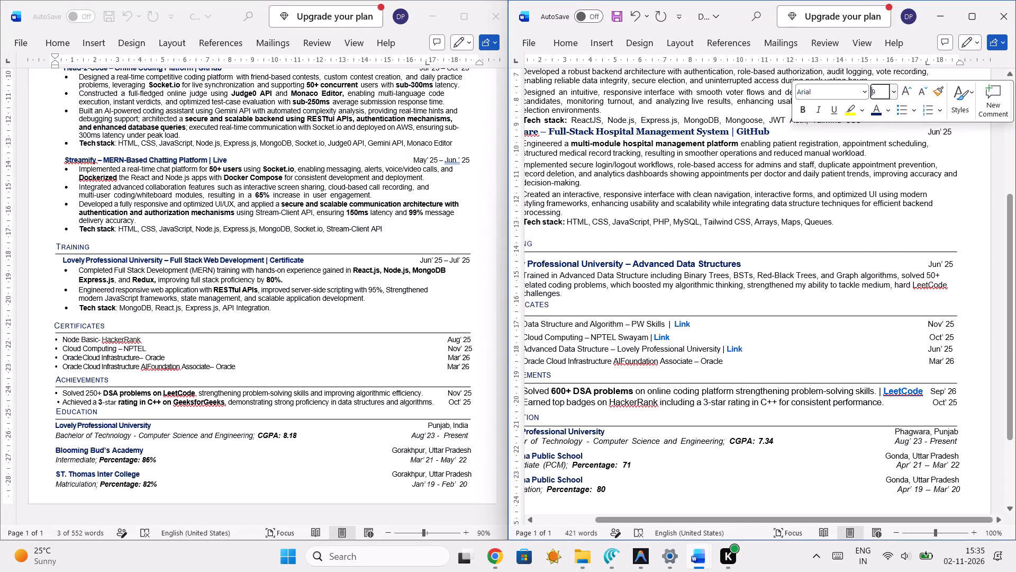
Set the Nov' 25 date of the E-VoteX project to font size 9.
scroll(899, 176, up, 1)
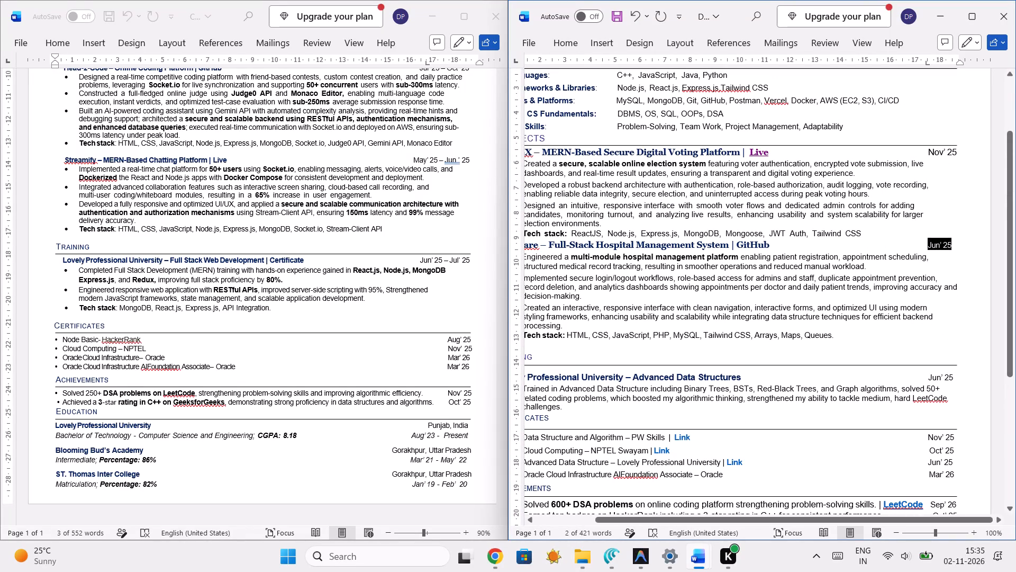
drag(965, 152, 962, 152)
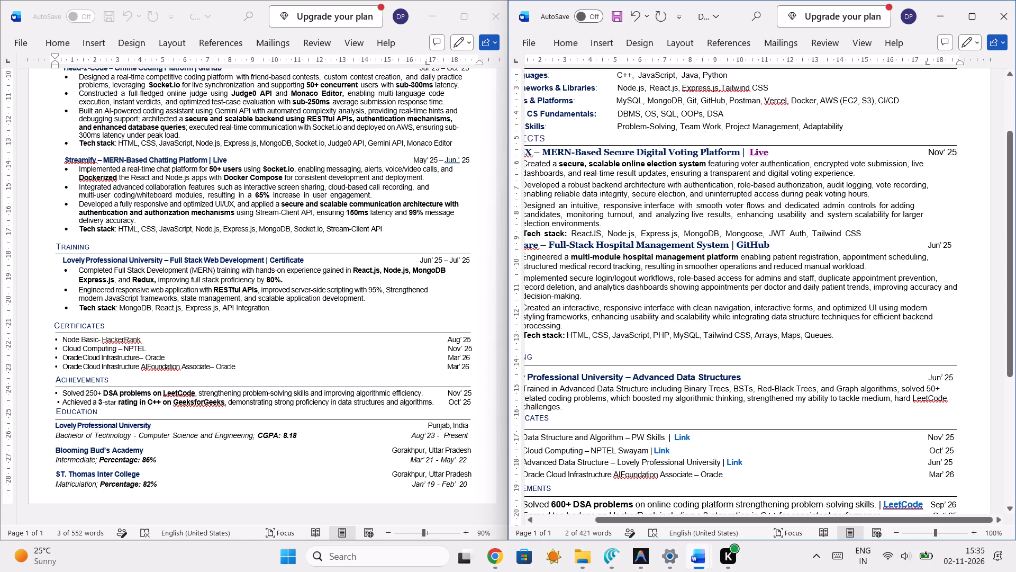
drag(962, 152, 938, 152)
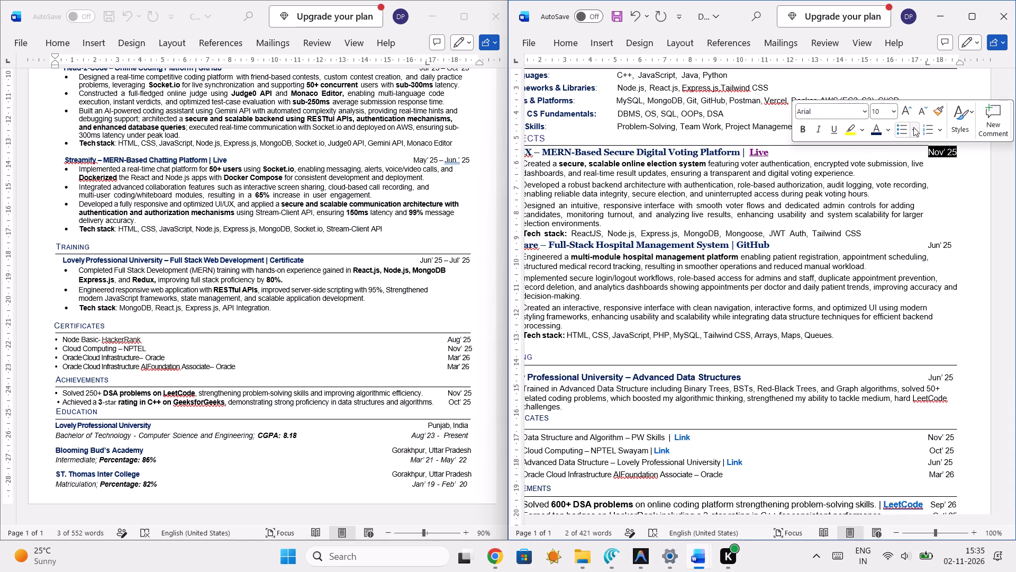
click(893, 114)
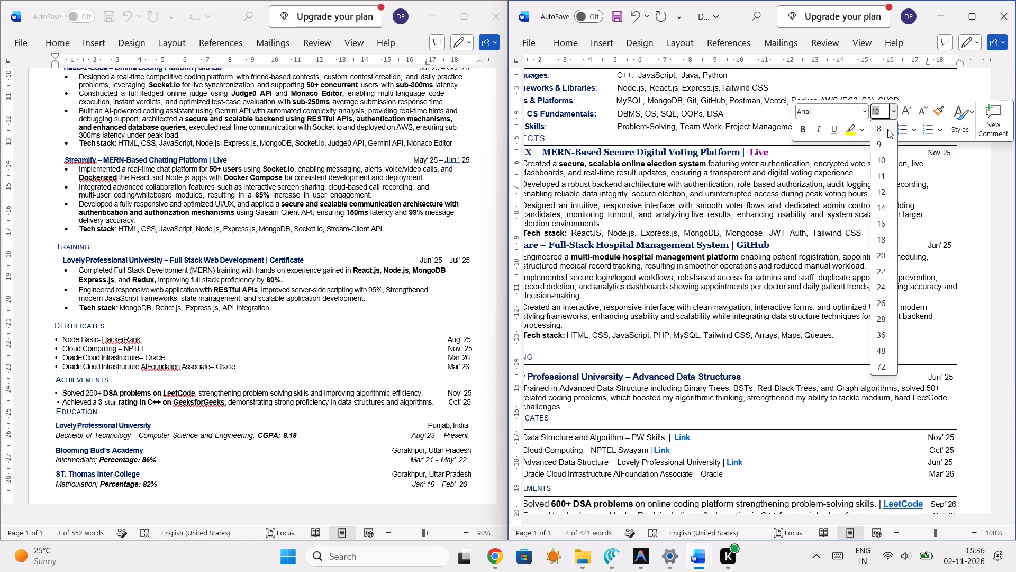
click(882, 149)
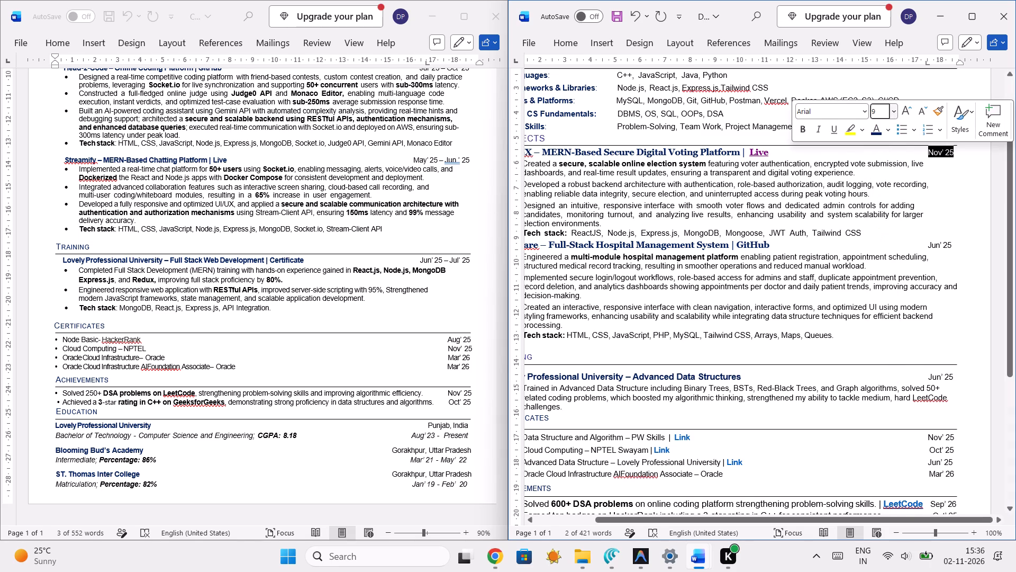
Review the edited resume's layout from Projects down to Education and back up to the header.
scroll(796, 287, right, 1)
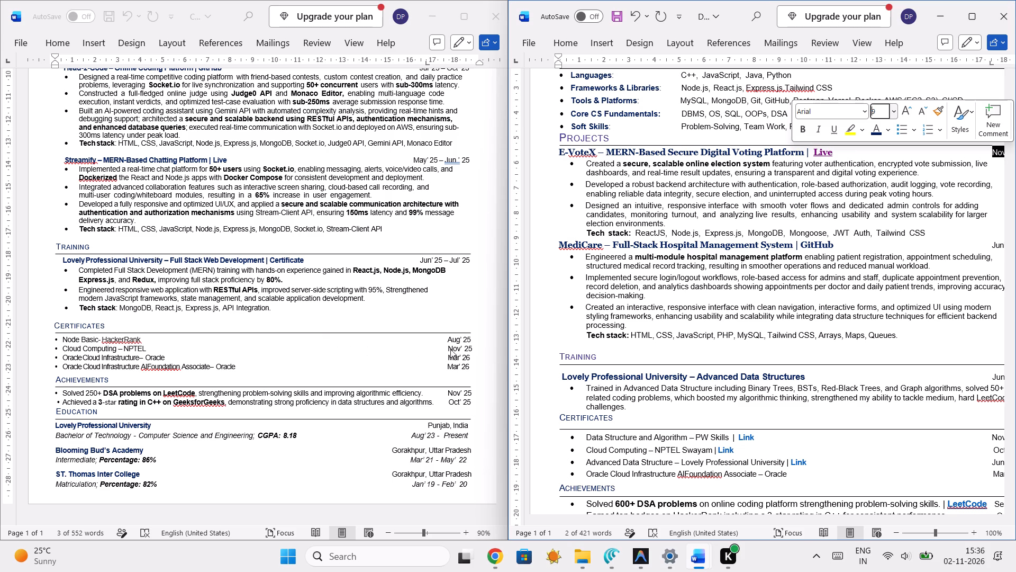
scroll(631, 364, down, 1)
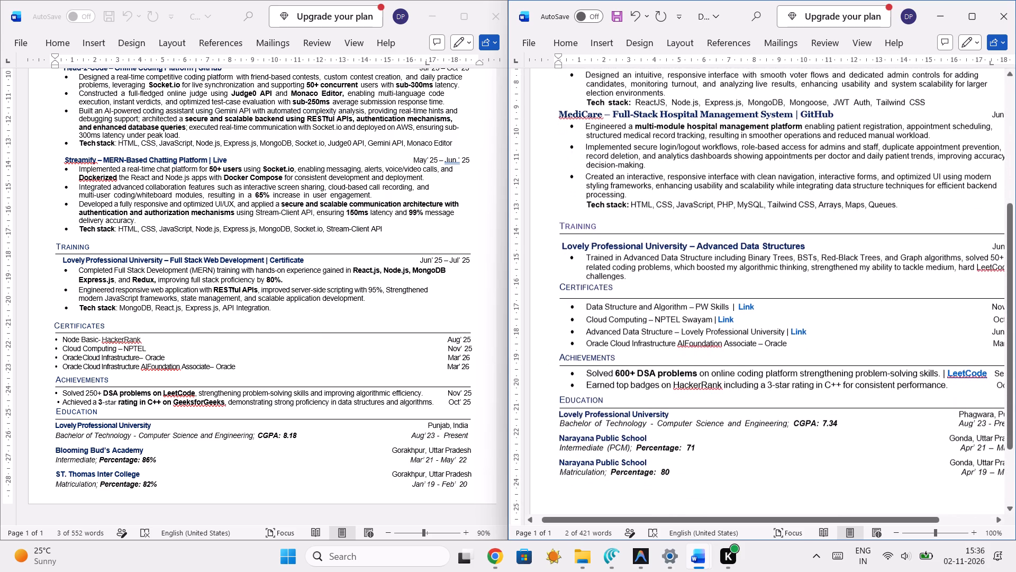
scroll(631, 364, down, 2)
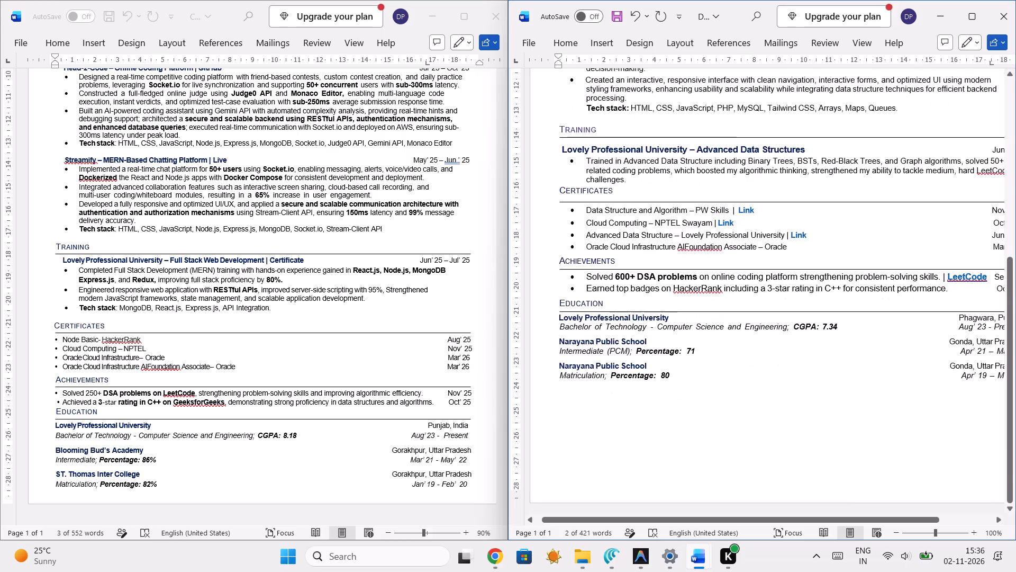
scroll(631, 364, up, 5)
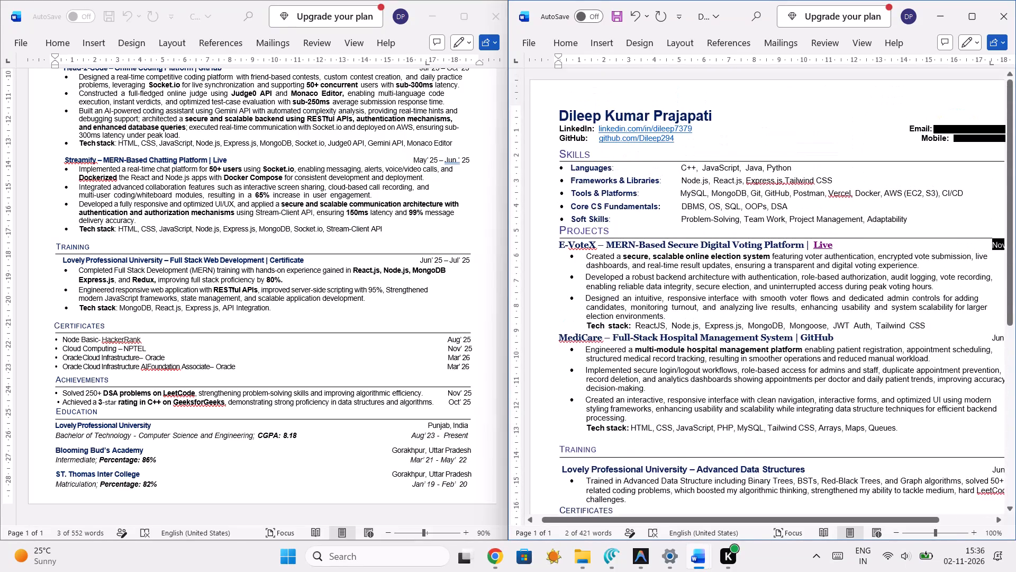
scroll(631, 364, up, 2)
Set the Training section heading's font colour to #001F5F.
drag(596, 449, 574, 448)
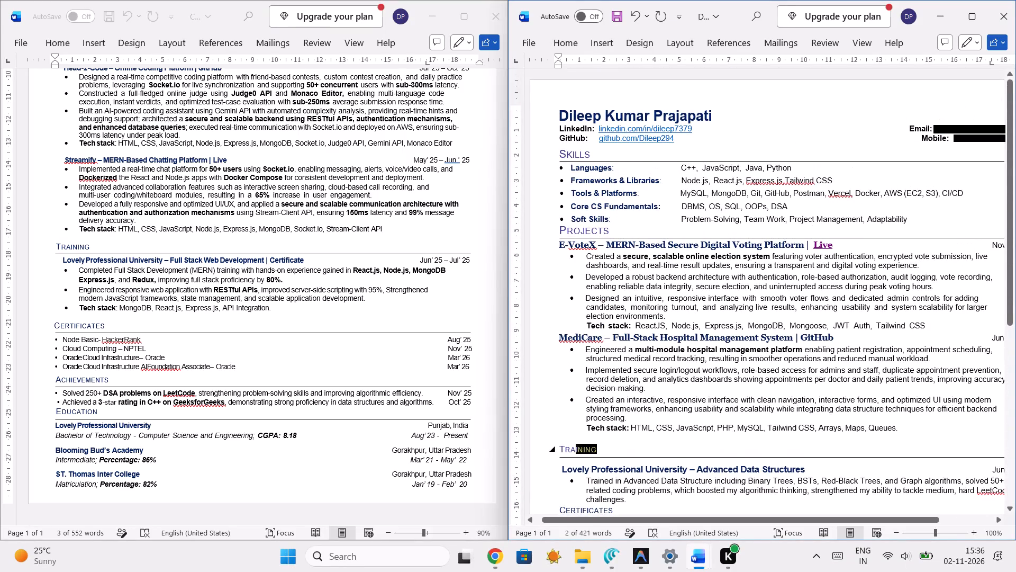
drag(574, 448, 573, 448)
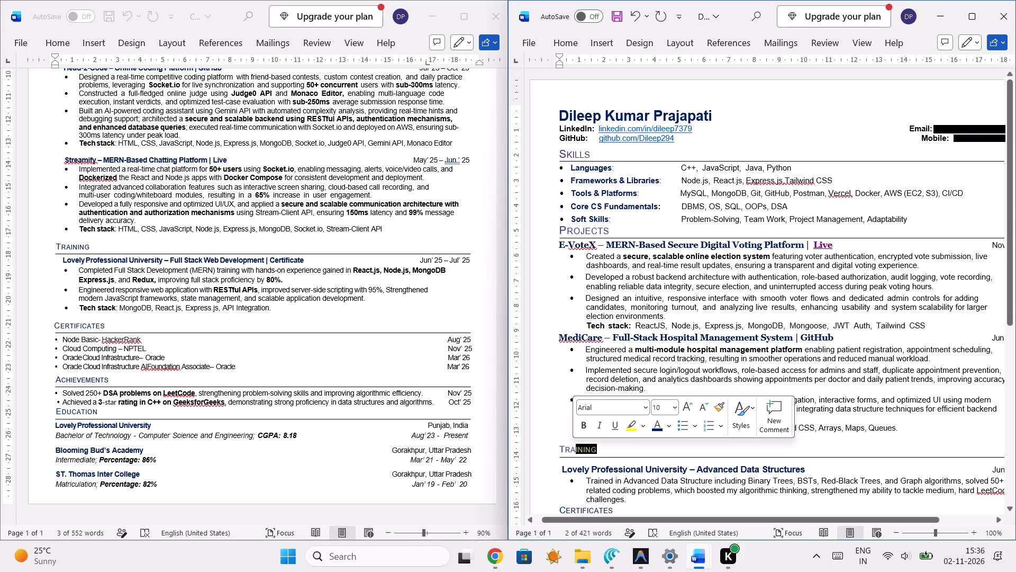
click(602, 446)
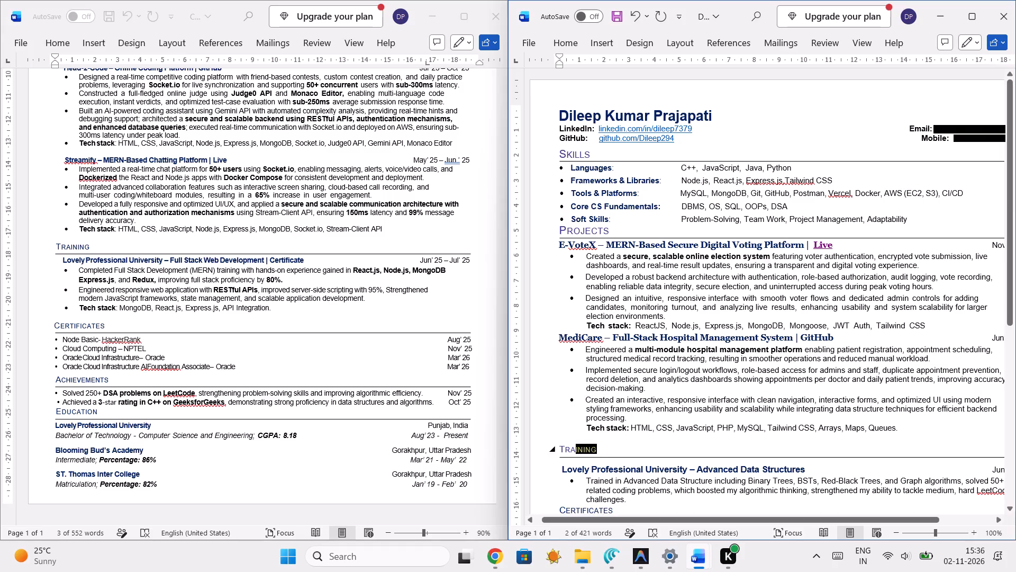
drag(602, 446, 561, 450)
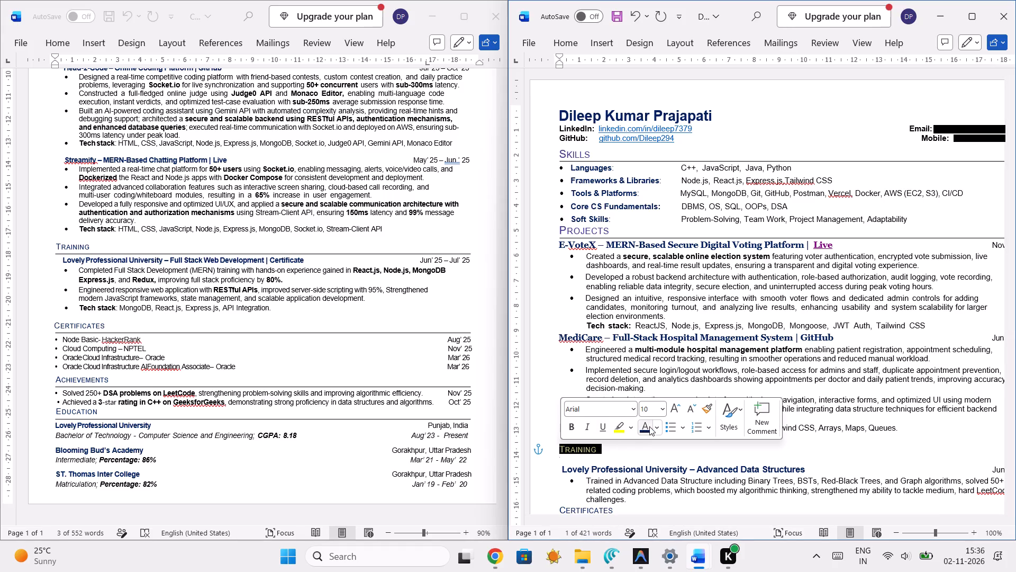
click(658, 426)
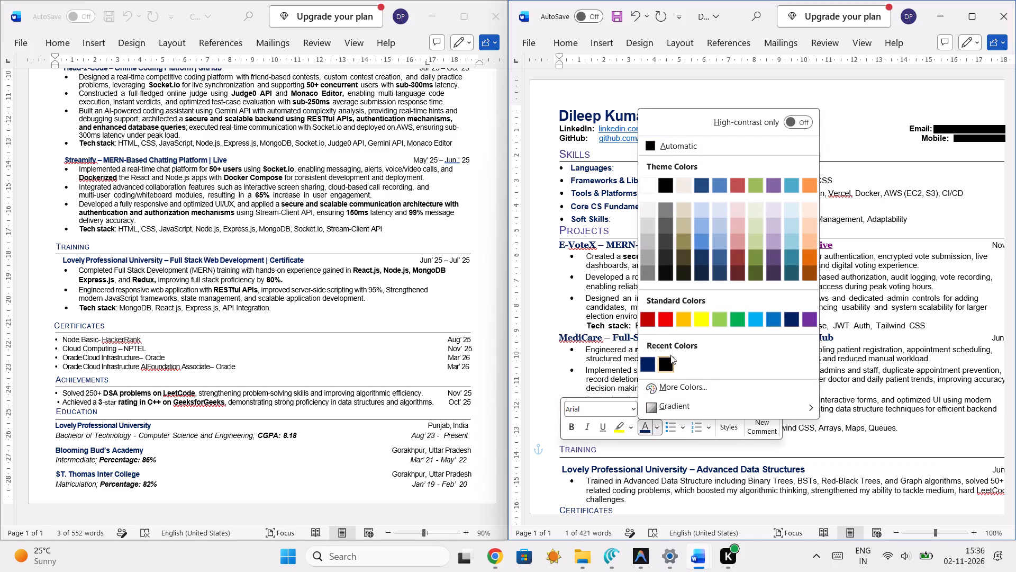
click(661, 390)
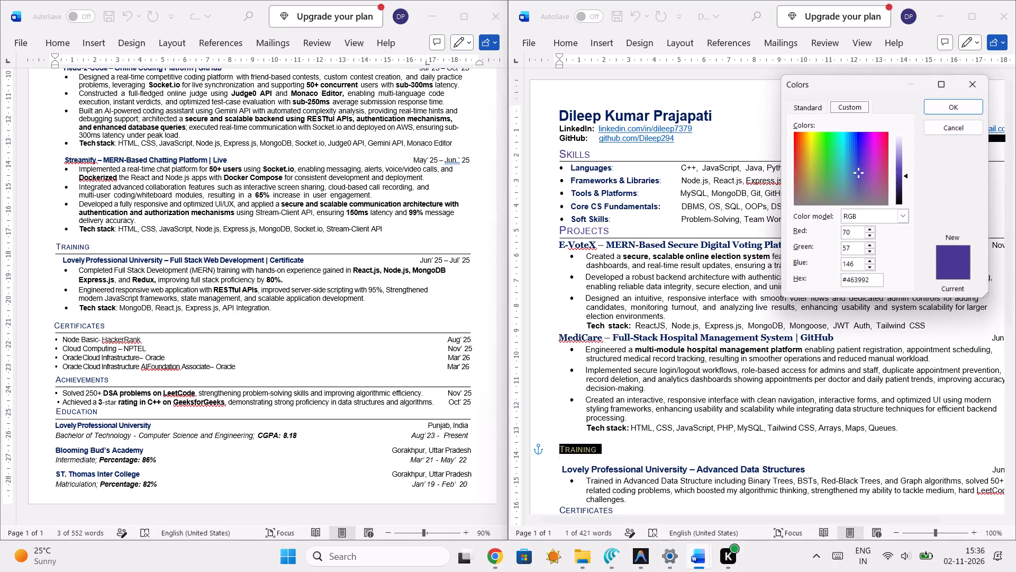
drag(875, 282, 824, 282)
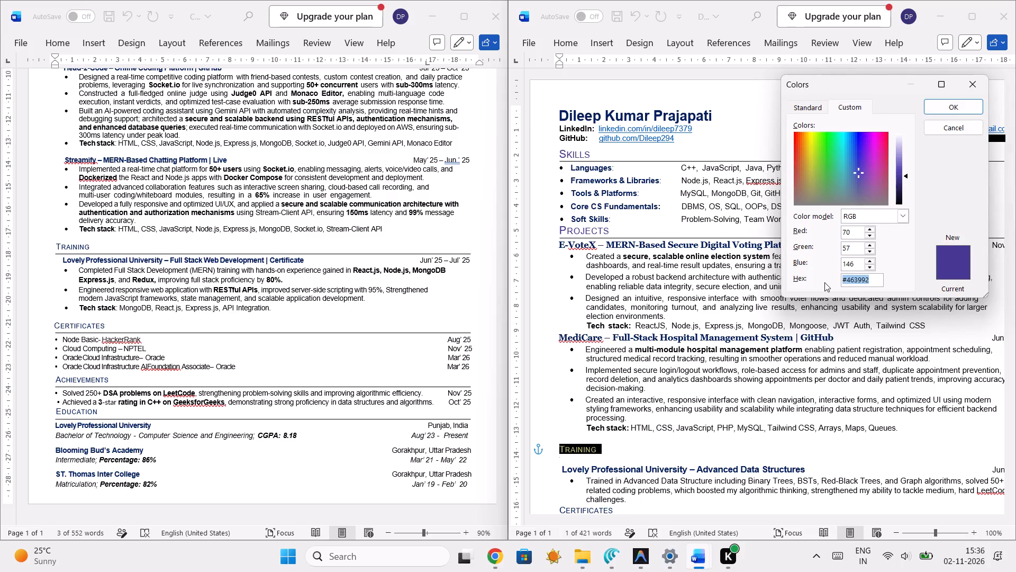
key(ctrl+v)
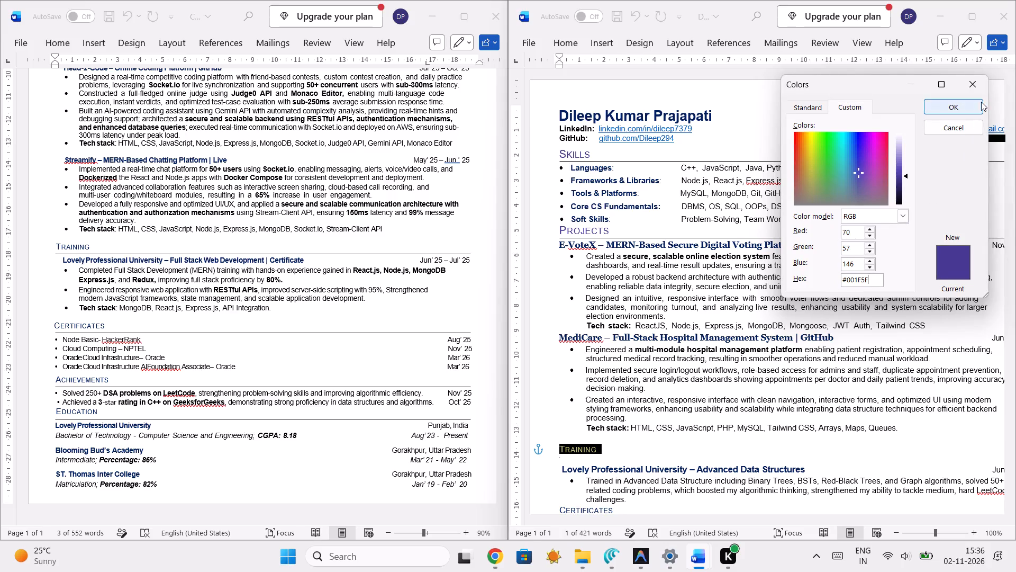
click(963, 103)
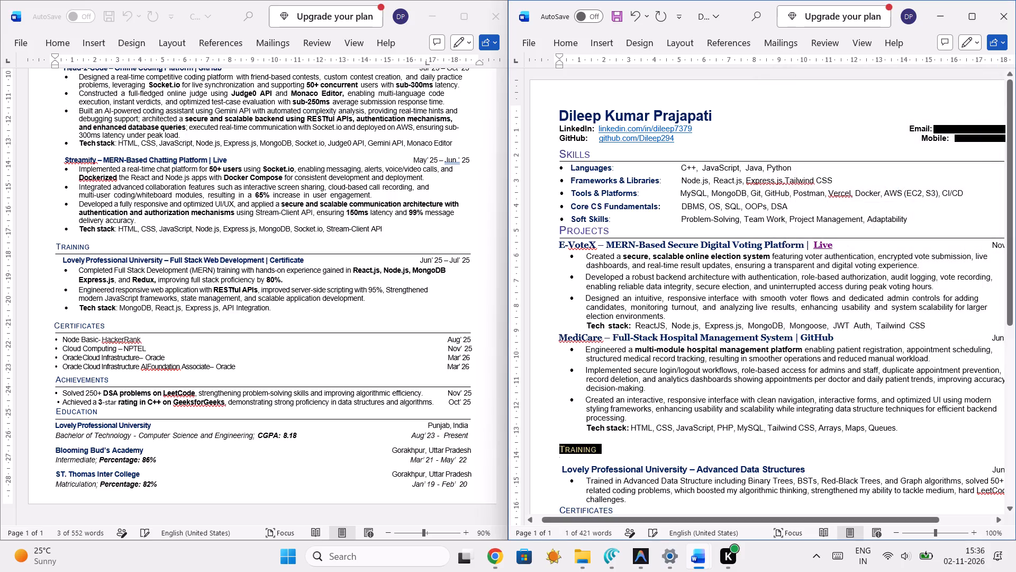
Set the Projects section heading to font size 10 and font colour #001F5F.
drag(613, 229, 558, 230)
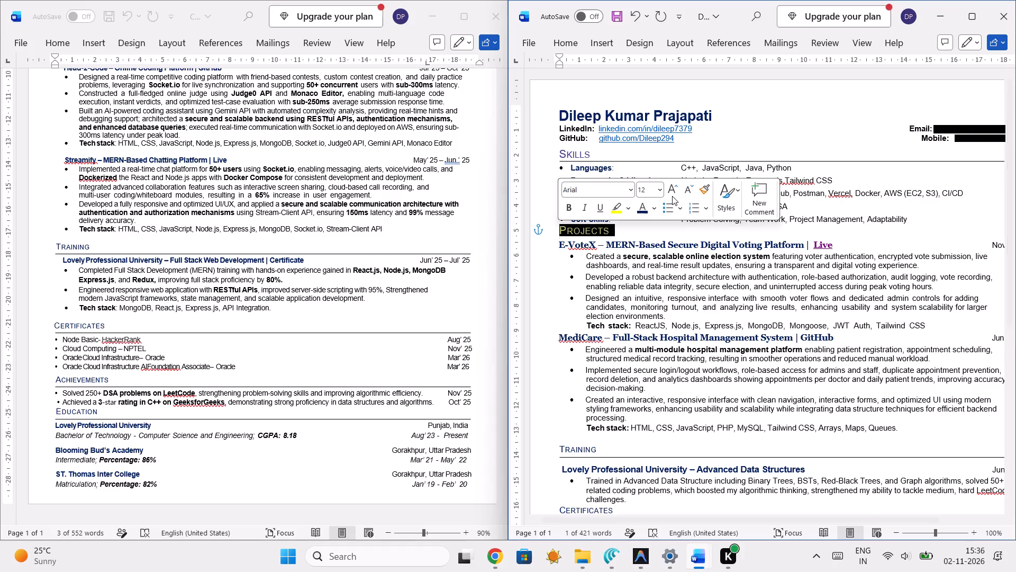
click(656, 191)
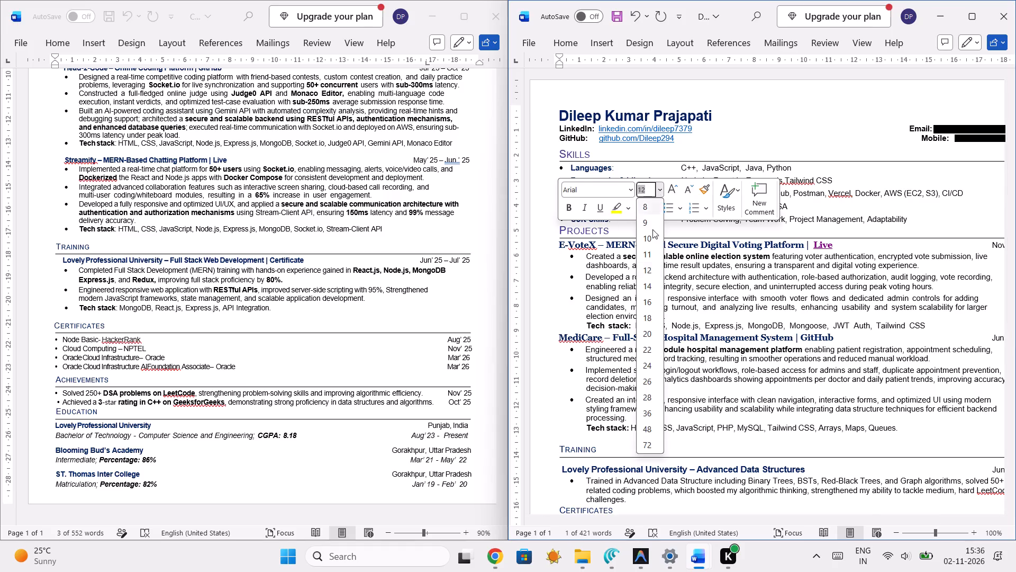
click(647, 242)
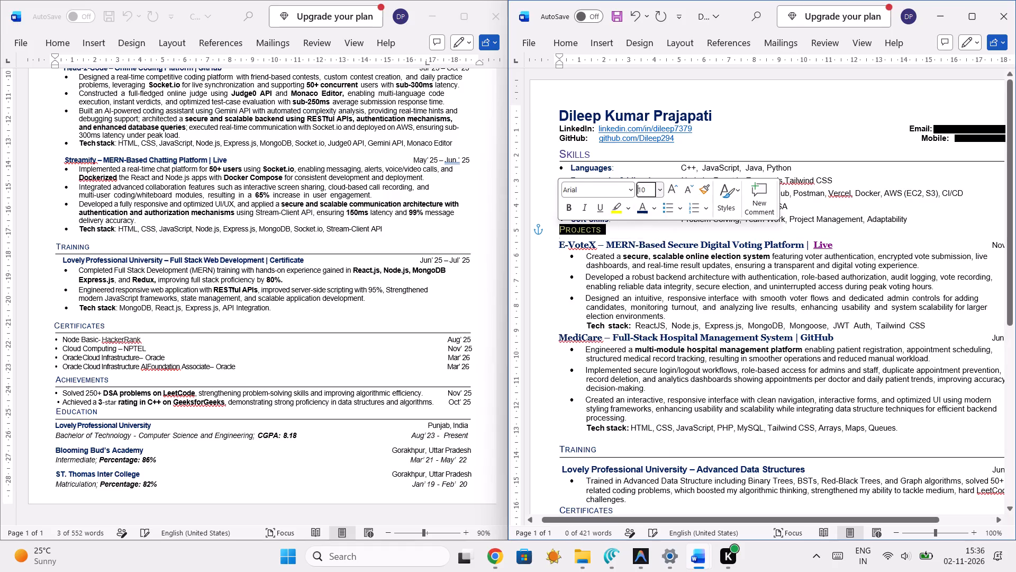
click(655, 210)
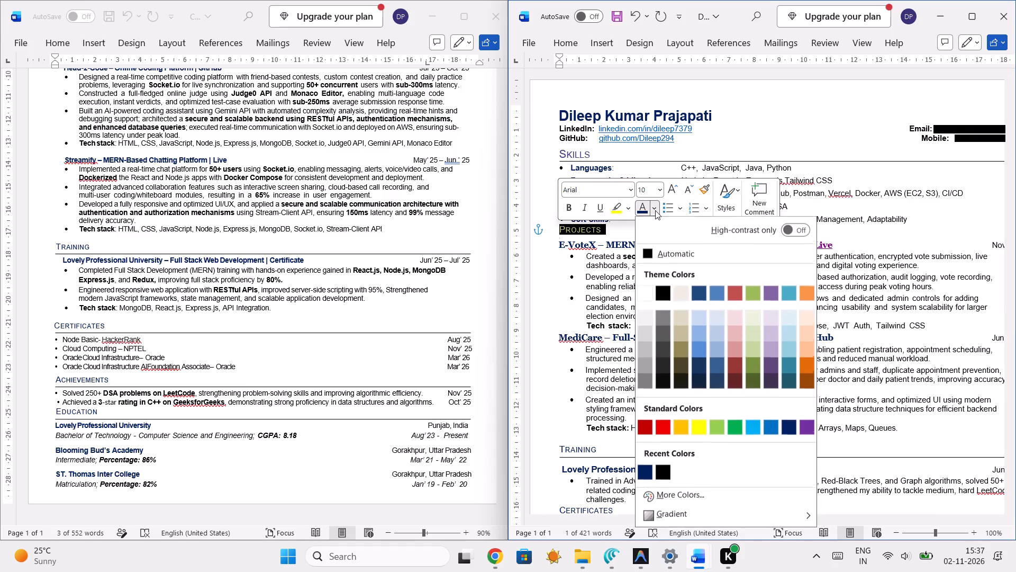
click(678, 497)
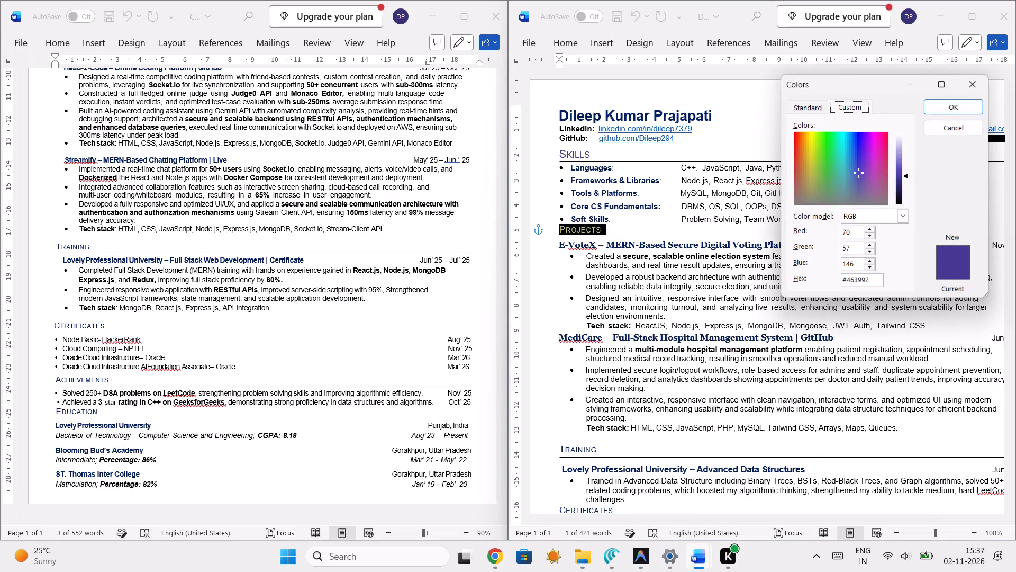
drag(873, 283, 838, 278)
key(ctrl+v)
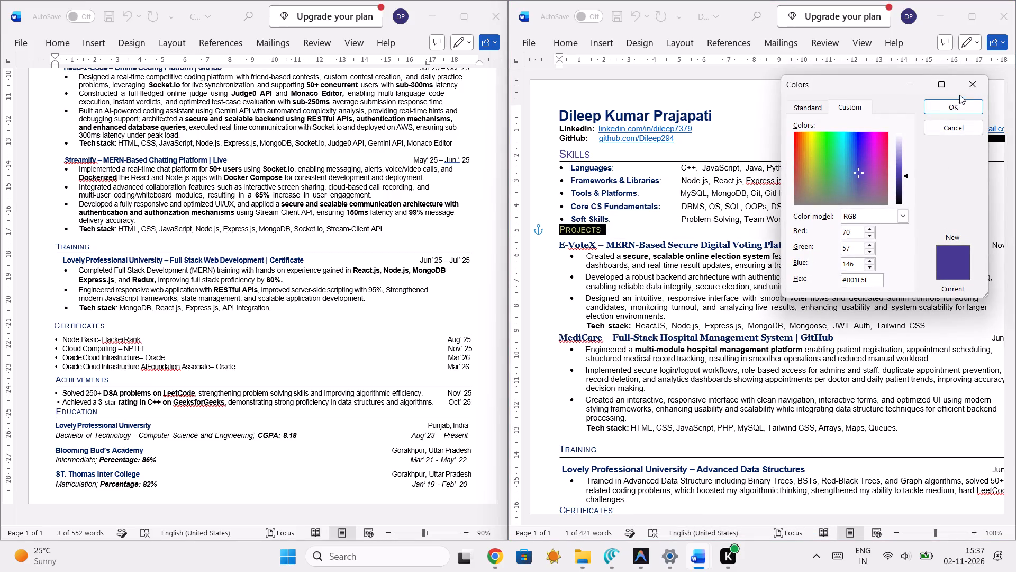
click(943, 102)
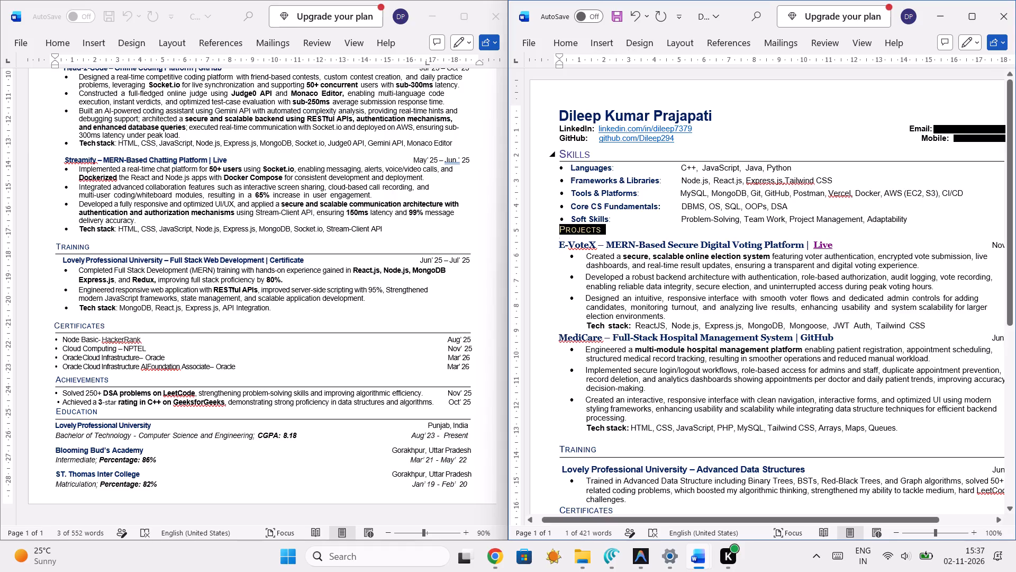
Set the Skills section heading to font size 9 and font colour #001F5F.
drag(598, 153, 555, 155)
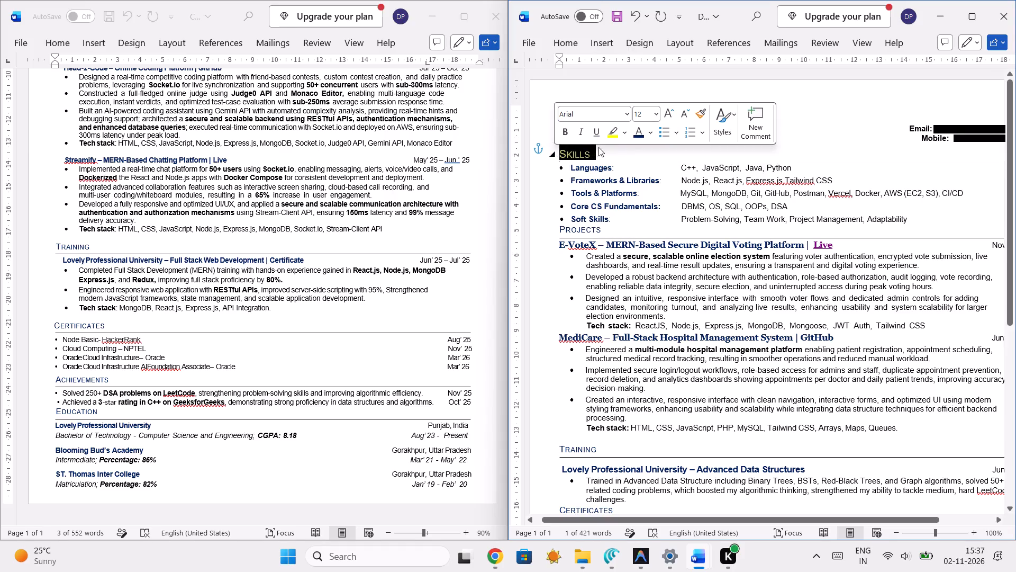
click(654, 111)
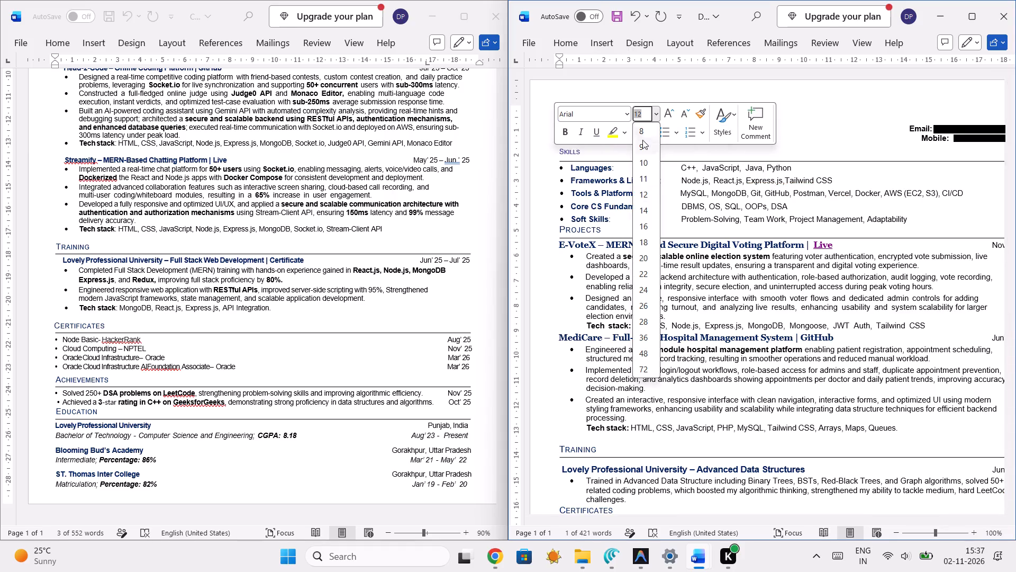
click(642, 145)
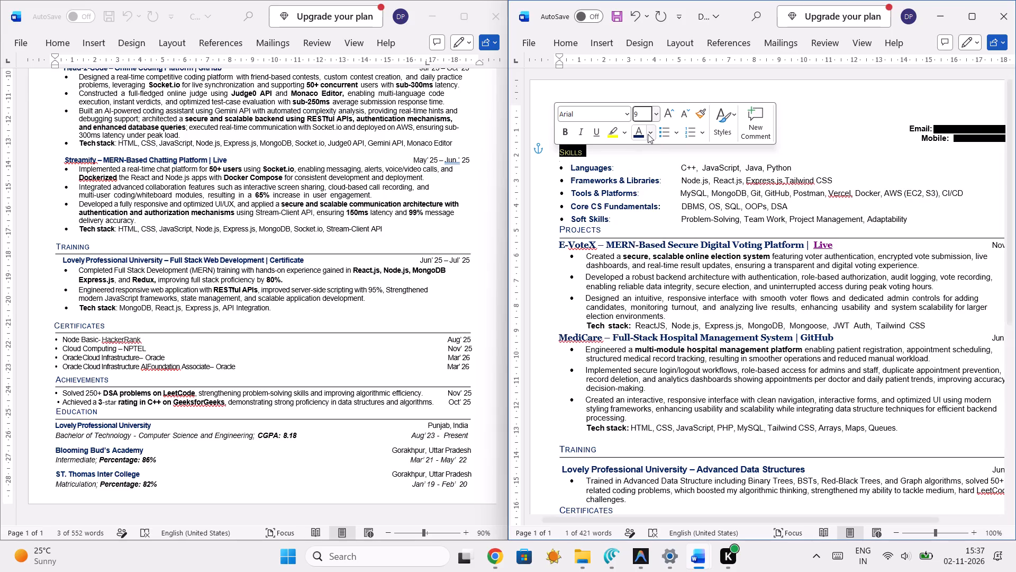
click(648, 131)
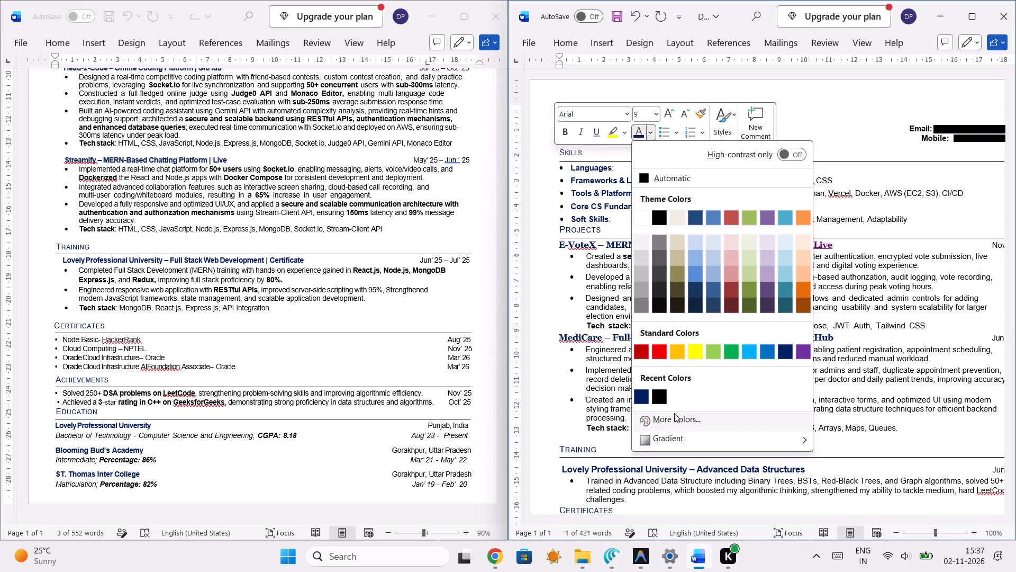
click(674, 413)
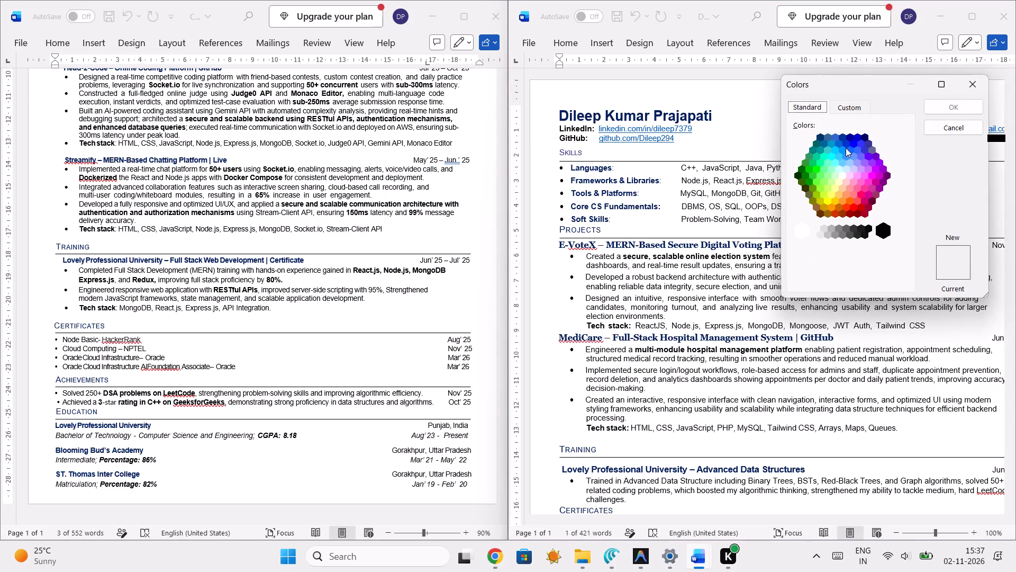
click(850, 109)
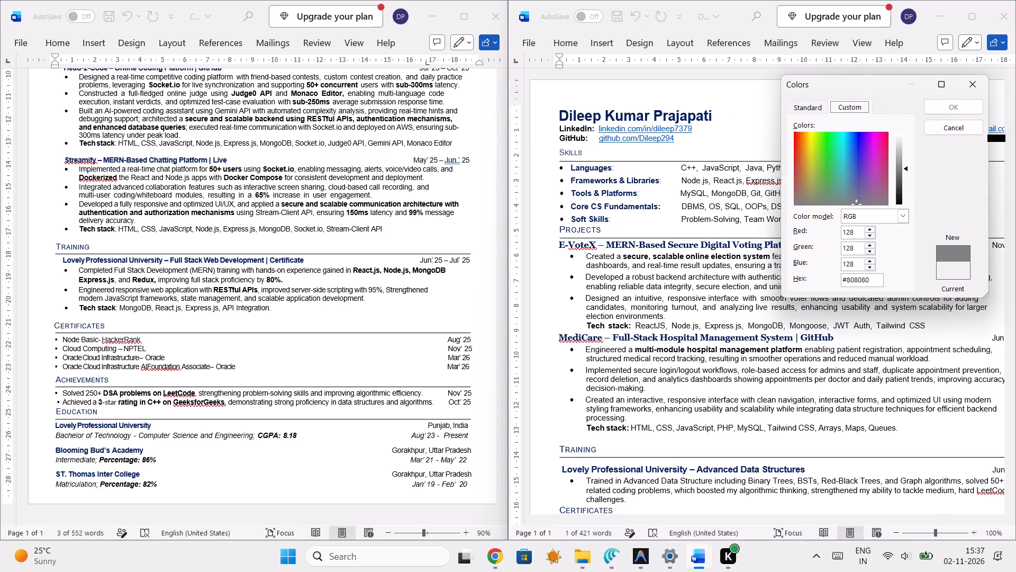
drag(875, 279, 833, 282)
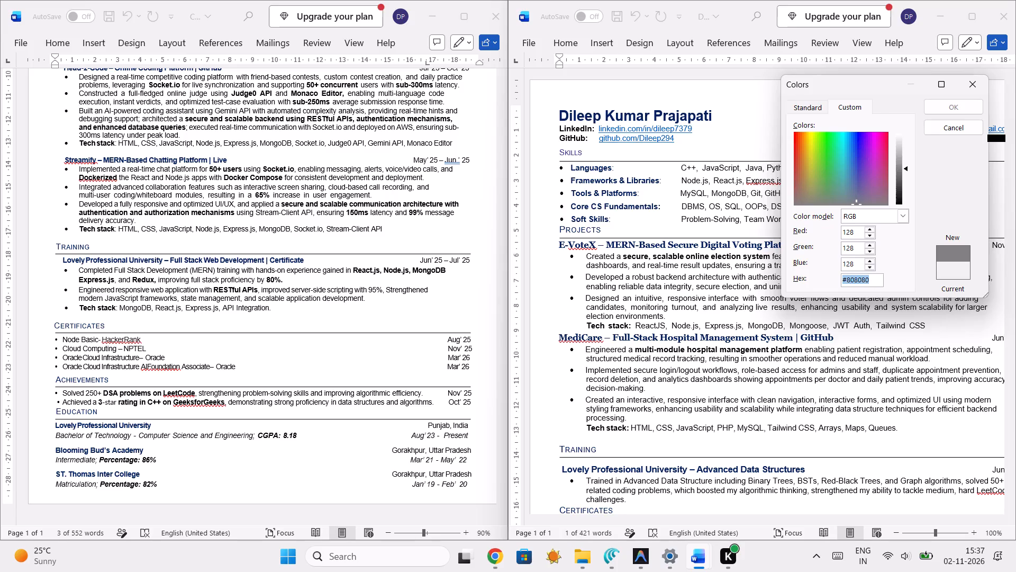
drag(833, 282, 833, 282)
key(ctrl+v)
ctrl+click(833, 282)
click(859, 233)
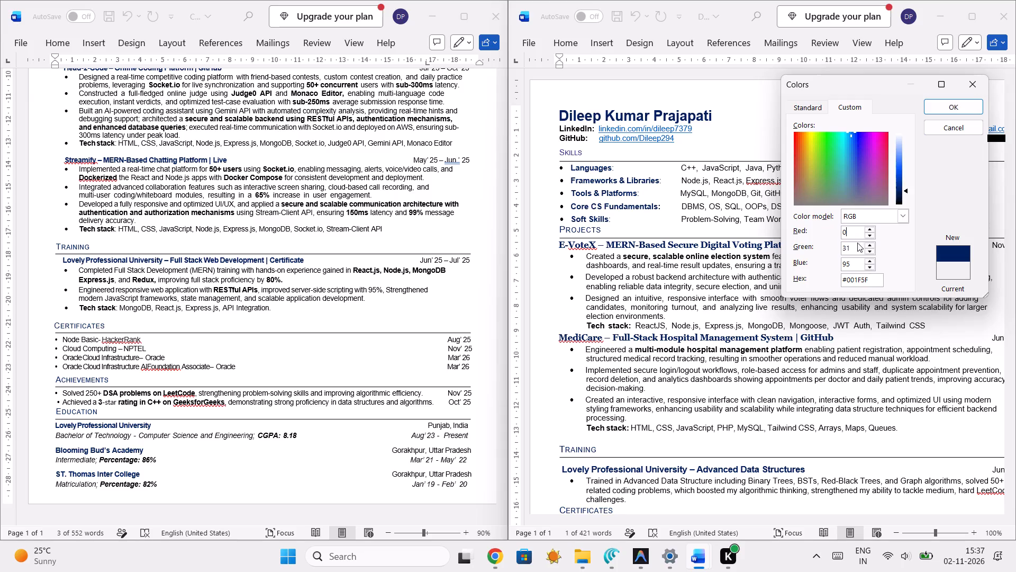
click(854, 243)
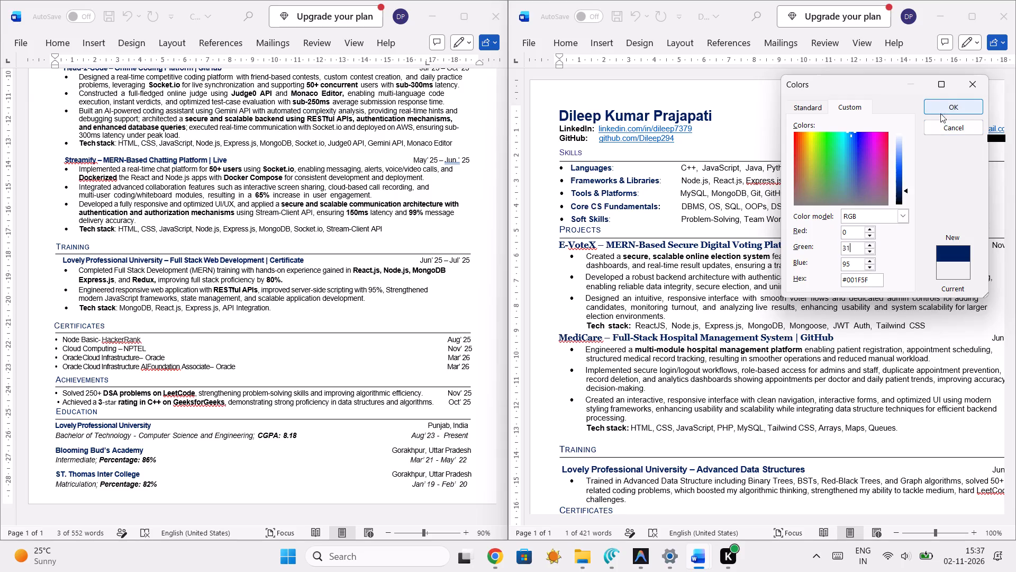
click(942, 108)
click(942, 108)
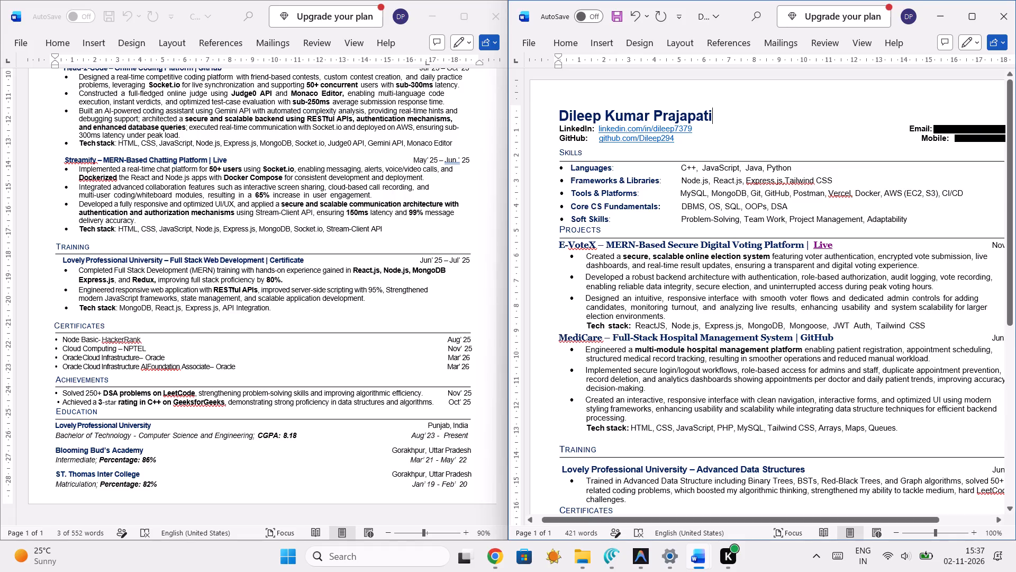
Review the edited resume's section headings and layout from the header down to Education.
scroll(658, 364, down, 2)
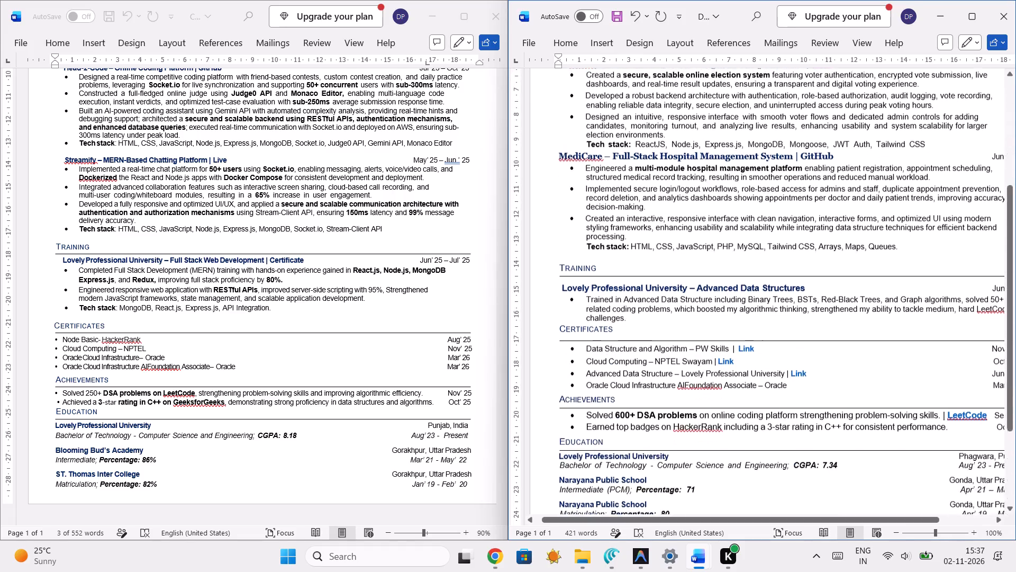
scroll(658, 364, down, 4)
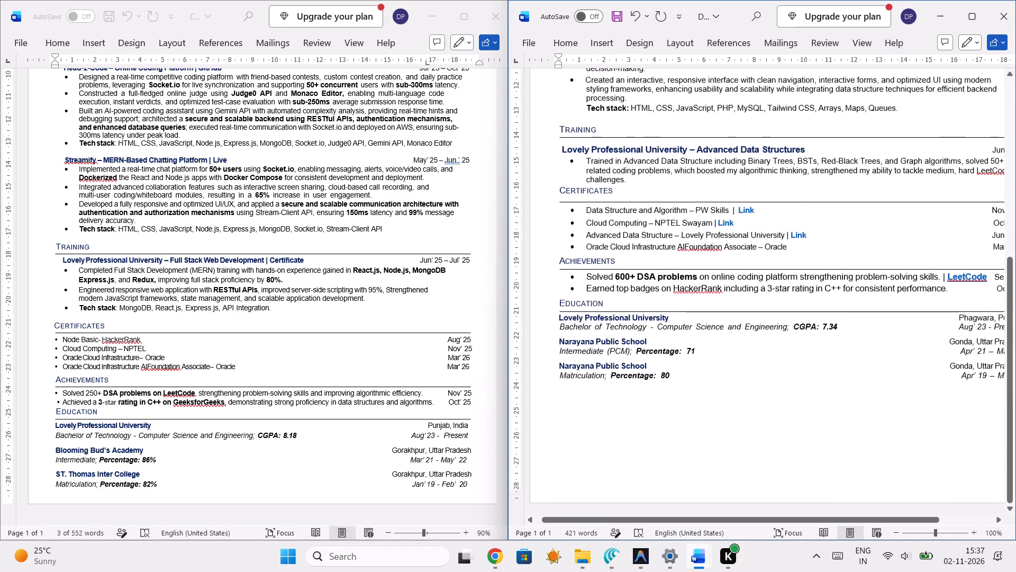
scroll(658, 364, up, 3)
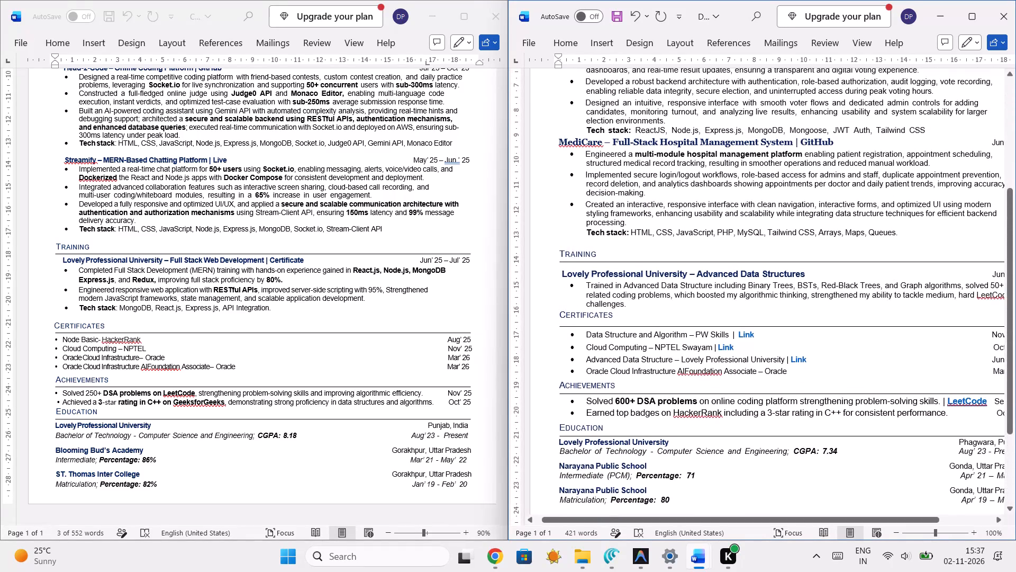
scroll(658, 364, up, 1)
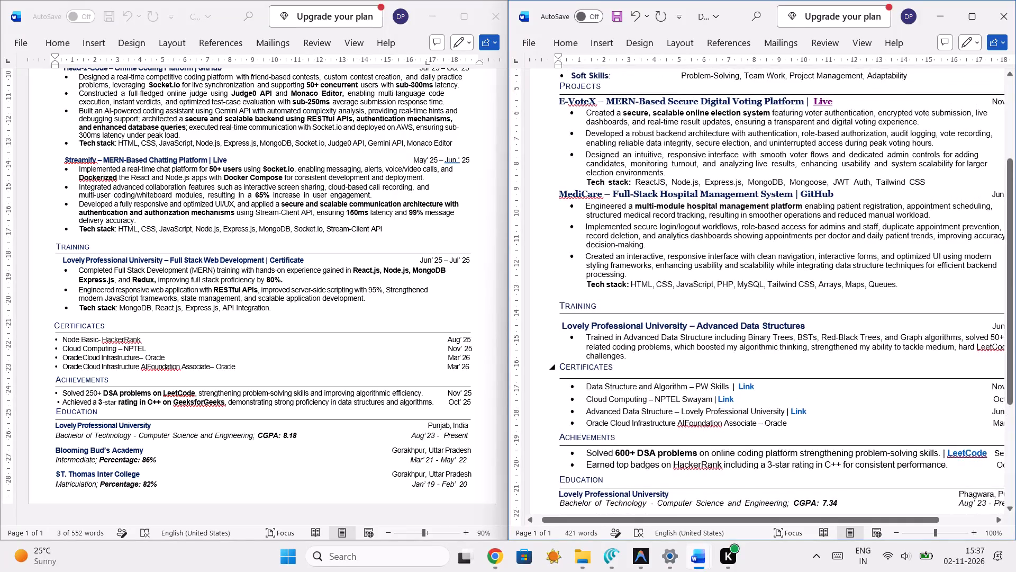
scroll(658, 364, up, 2)
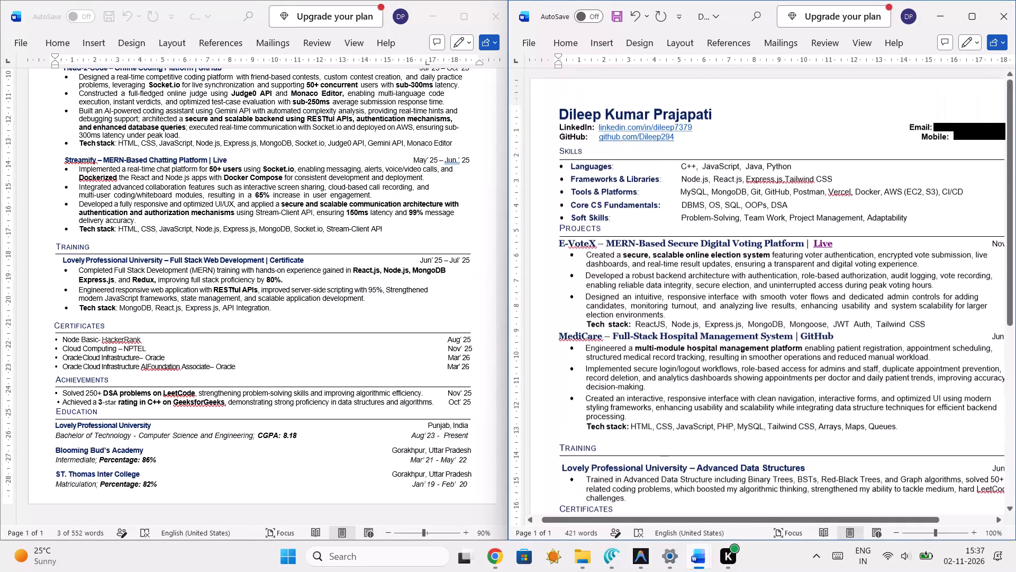
scroll(658, 364, up, 2)
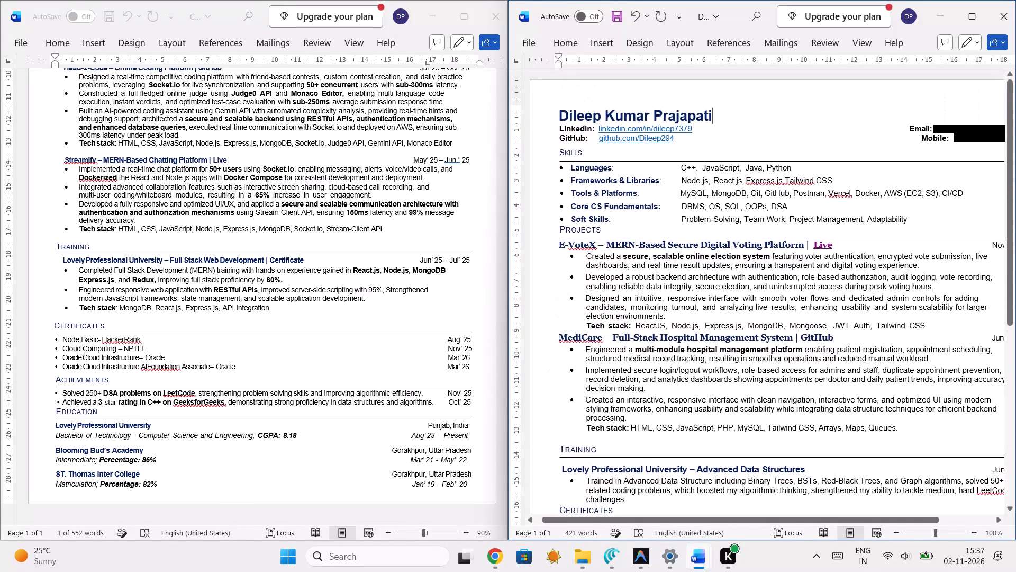
scroll(749, 317, down, 1)
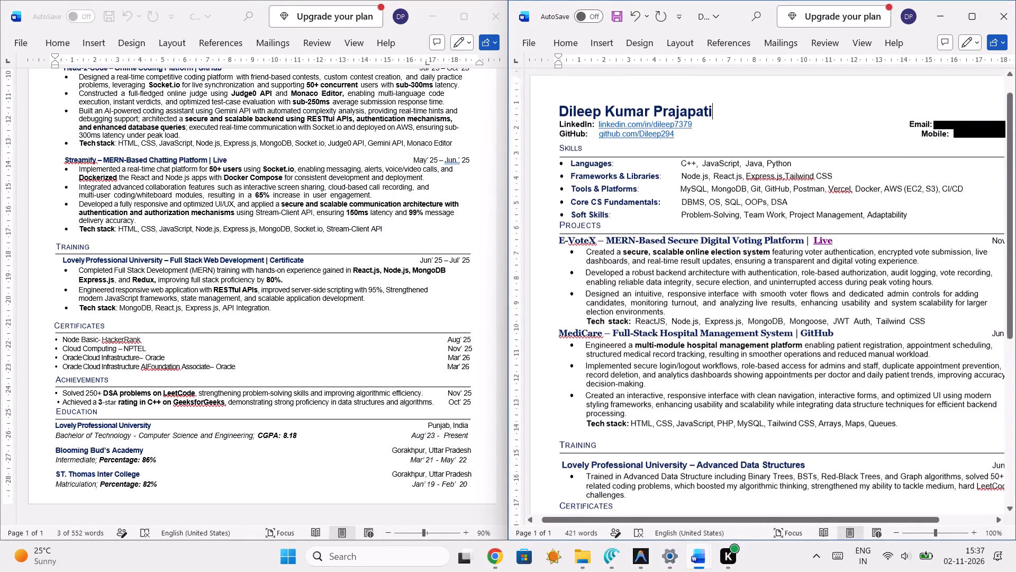
scroll(749, 317, down, 2)
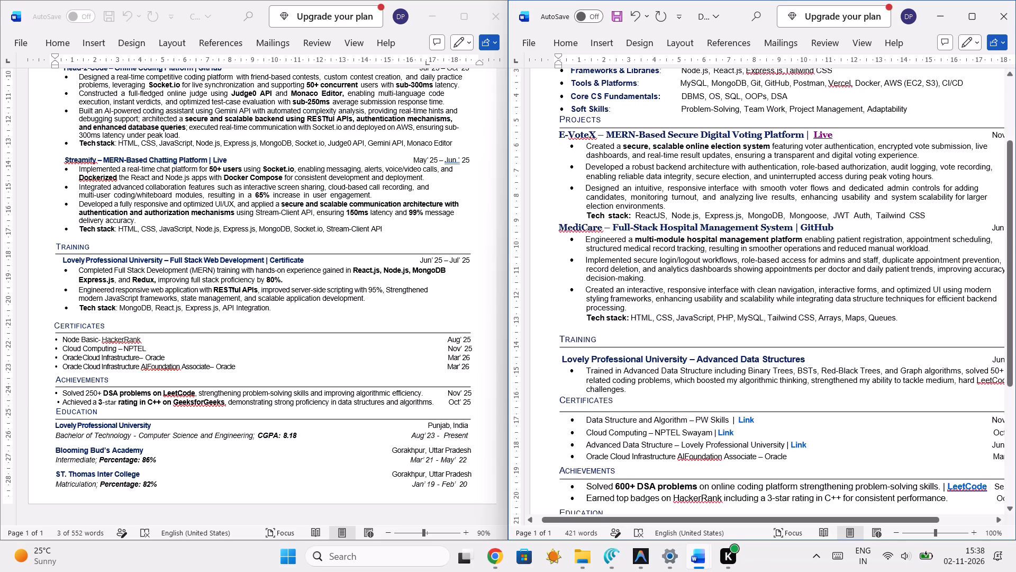
Review the layout of the resume with the E-VoteX project, from Projects through Training, Certificates and Achievements to the end of Education.
scroll(749, 317, down, 3)
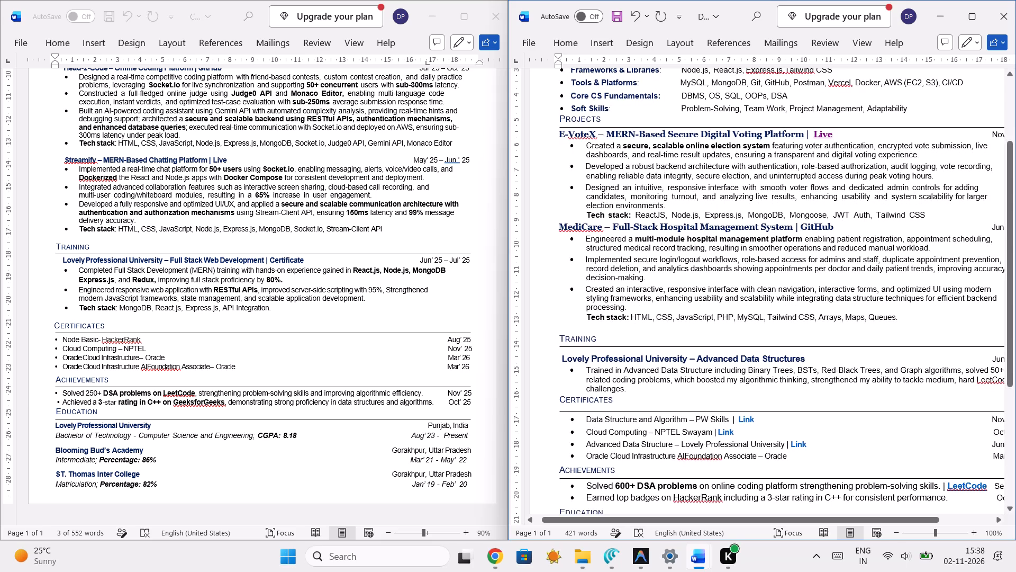
scroll(749, 317, down, 3)
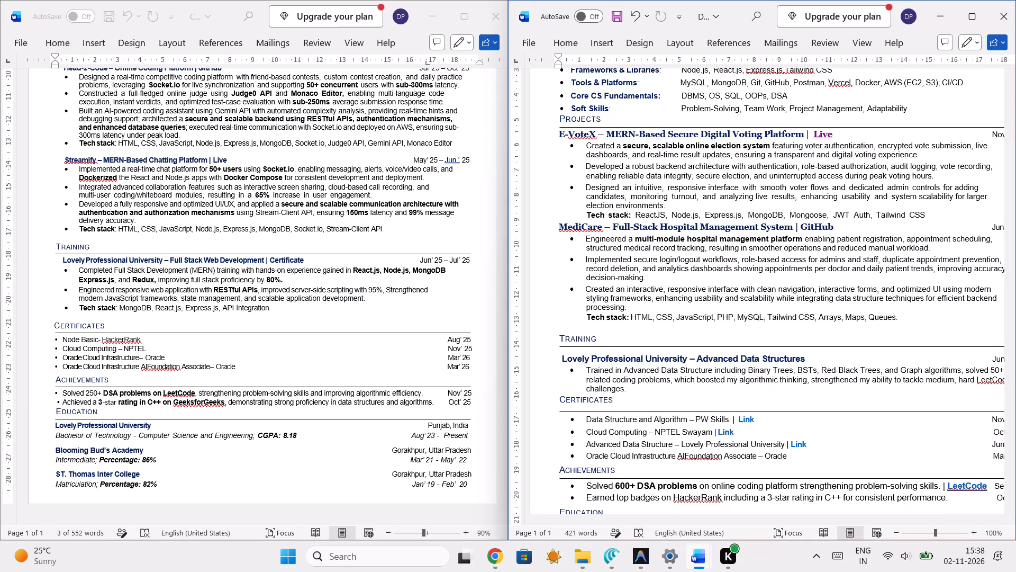
scroll(749, 317, down, 2)
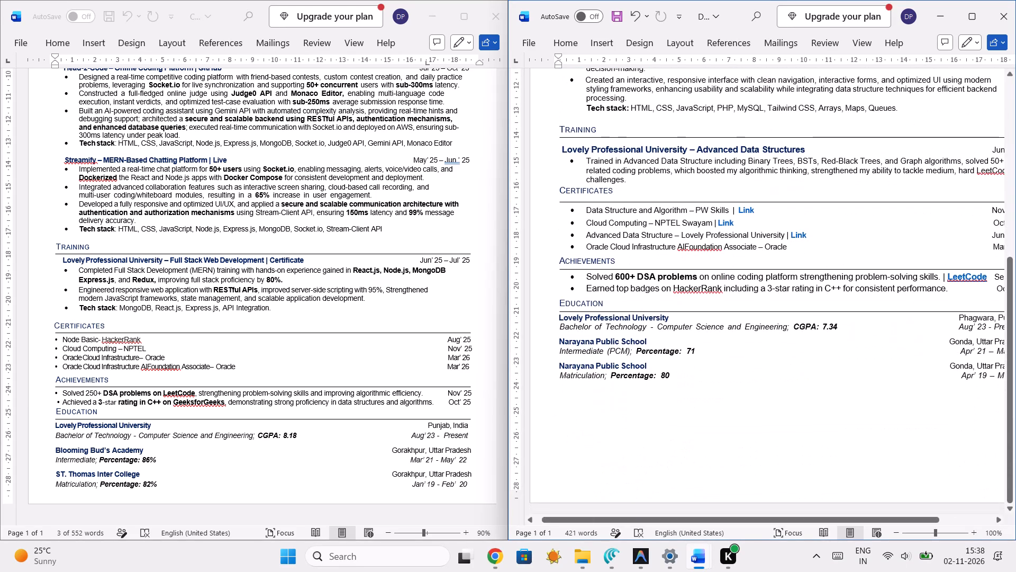
scroll(749, 317, down, 1)
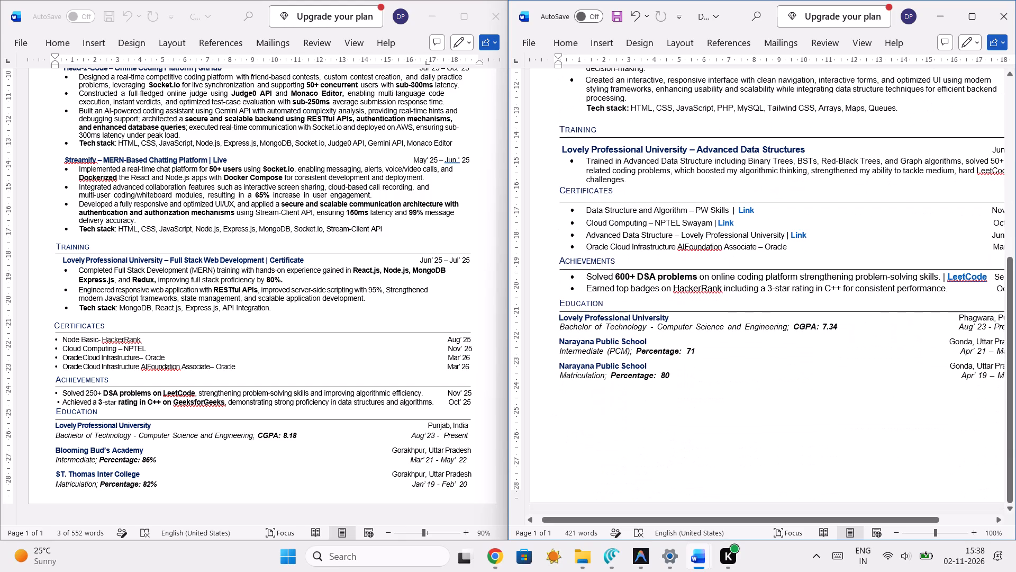
scroll(749, 317, down, 1)
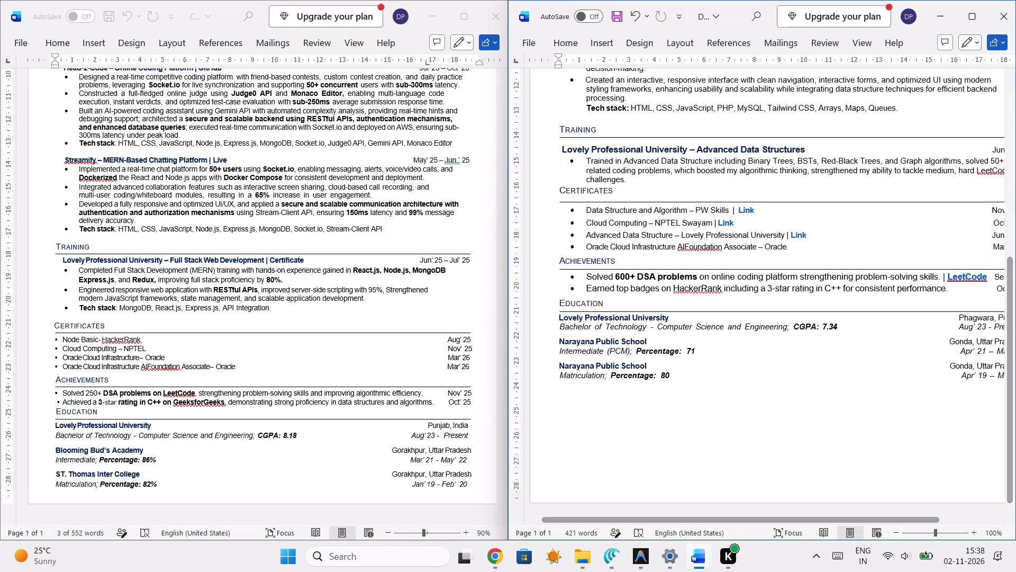
scroll(749, 317, down, 1)
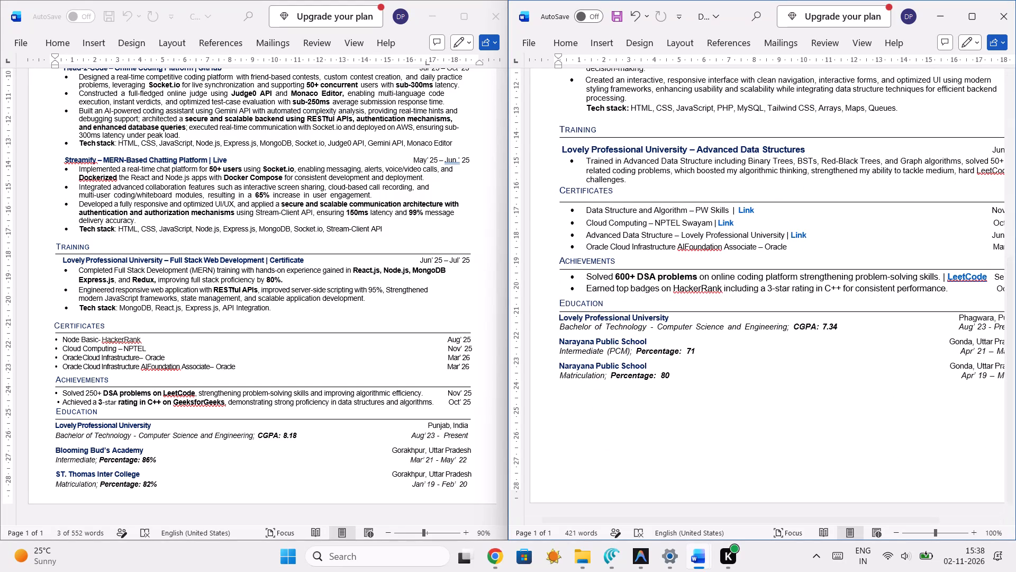
scroll(749, 317, down, 1)
Minimize both resume documents, first the one with the Advanced Data Structures training, then the one with the NutriNest experience.
scroll(359, 391, up, 4)
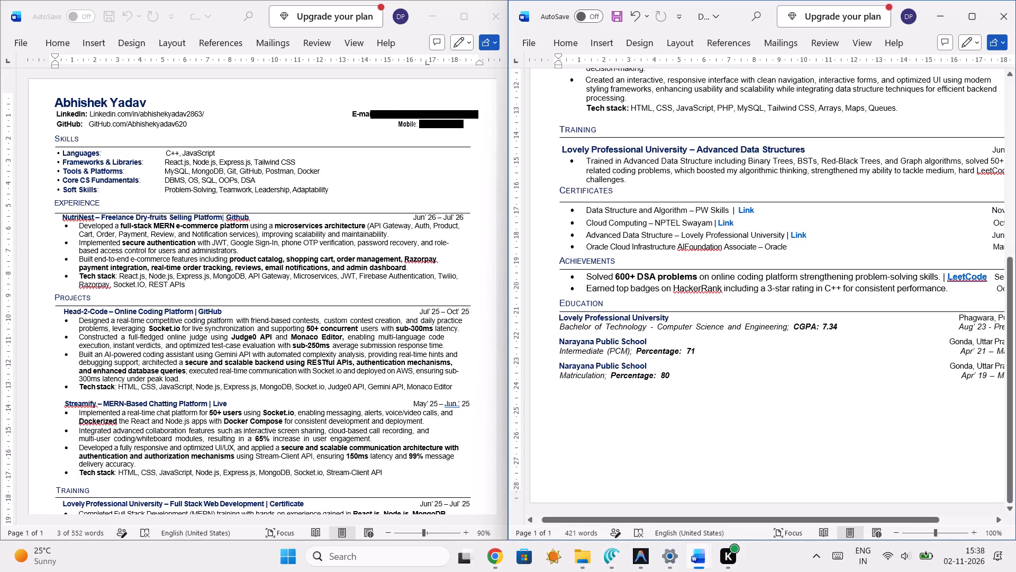
click(940, 24)
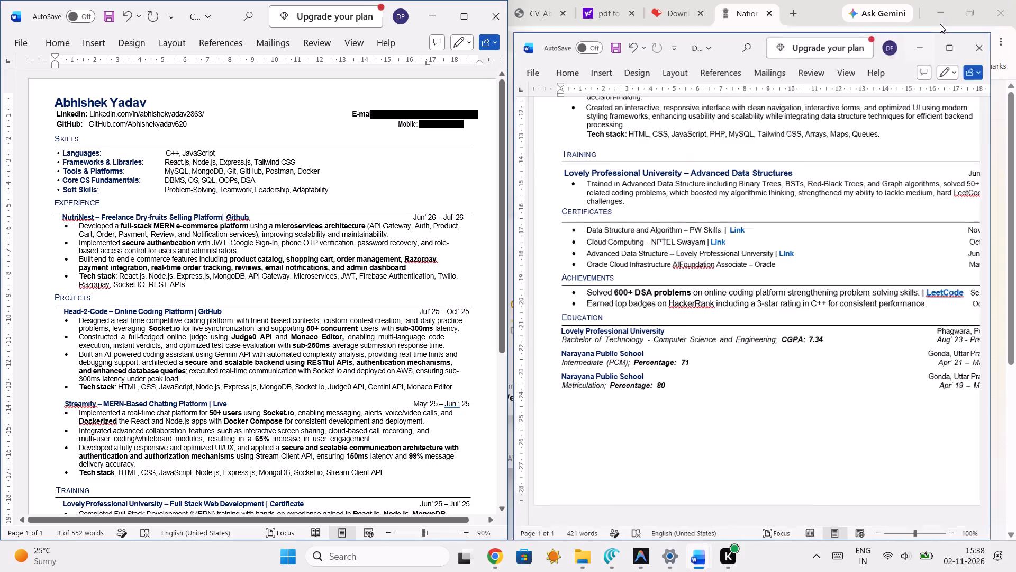
click(440, 21)
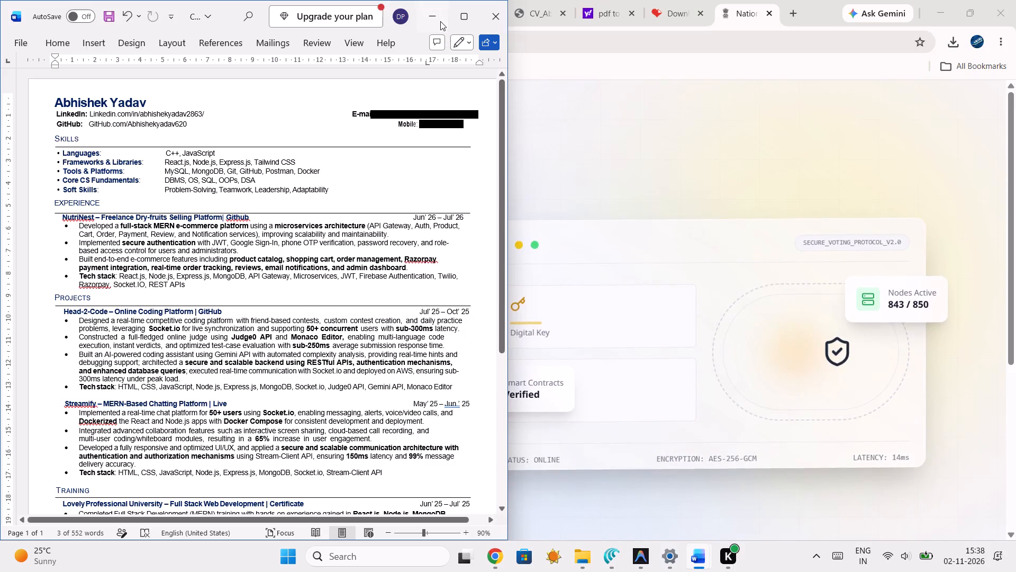